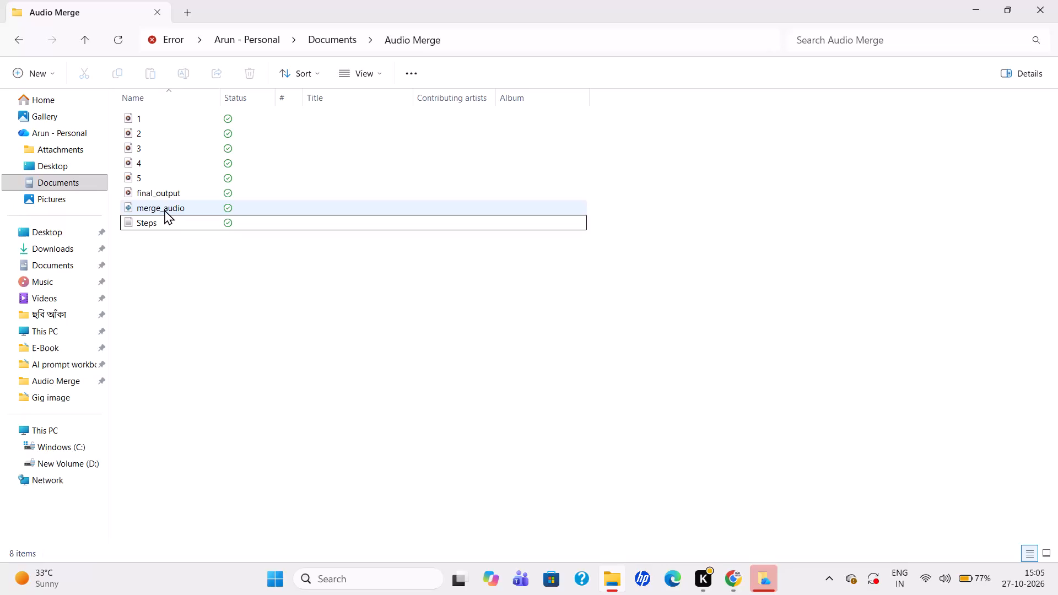
# Open the merge_audio script from the Audio Merge folder for a look, and close the code editor.
pyautogui.doubleClick(164, 209)
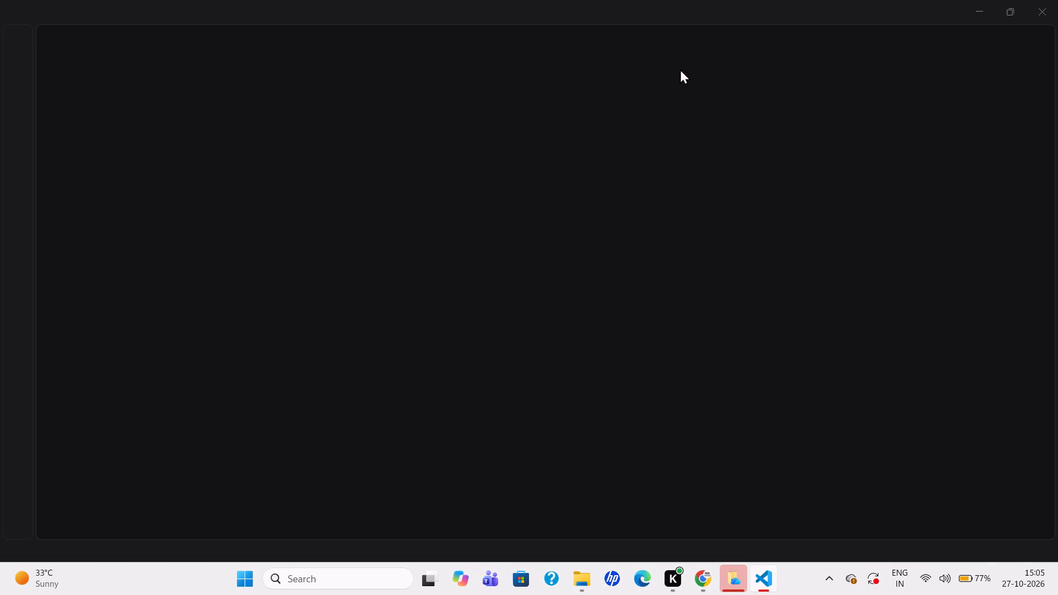
pyautogui.click(1057, 7)
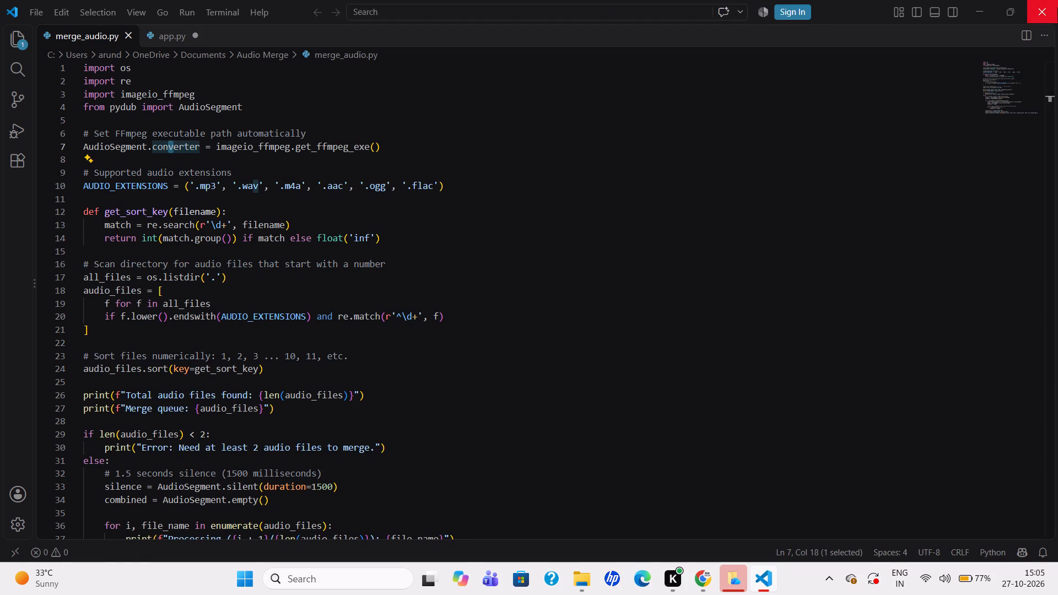
pyautogui.click(386, 329)
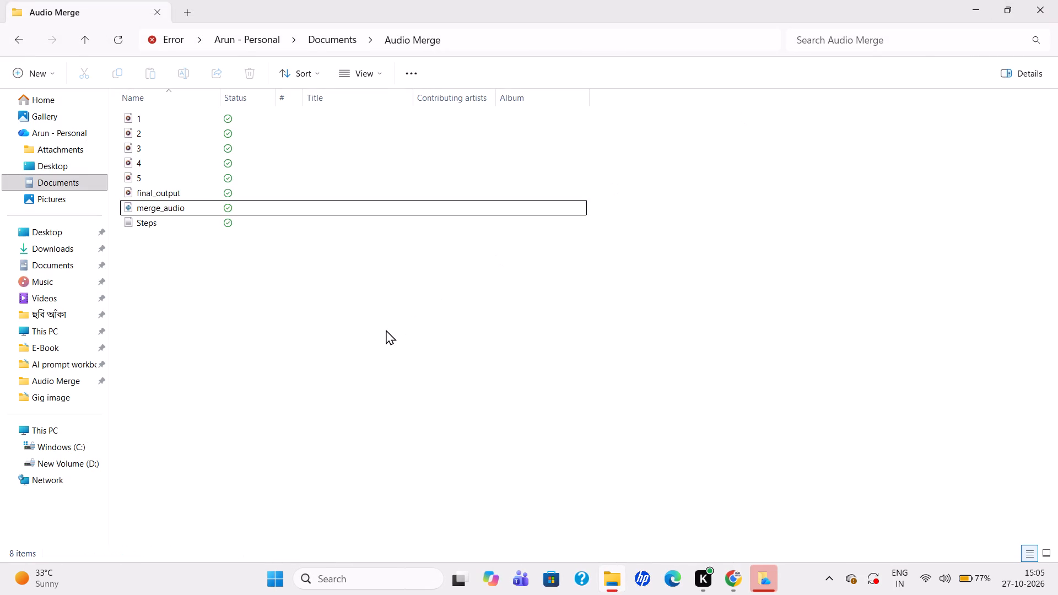
# Open the final_output audio file in the media player, and close the player.
pyautogui.click(140, 191)
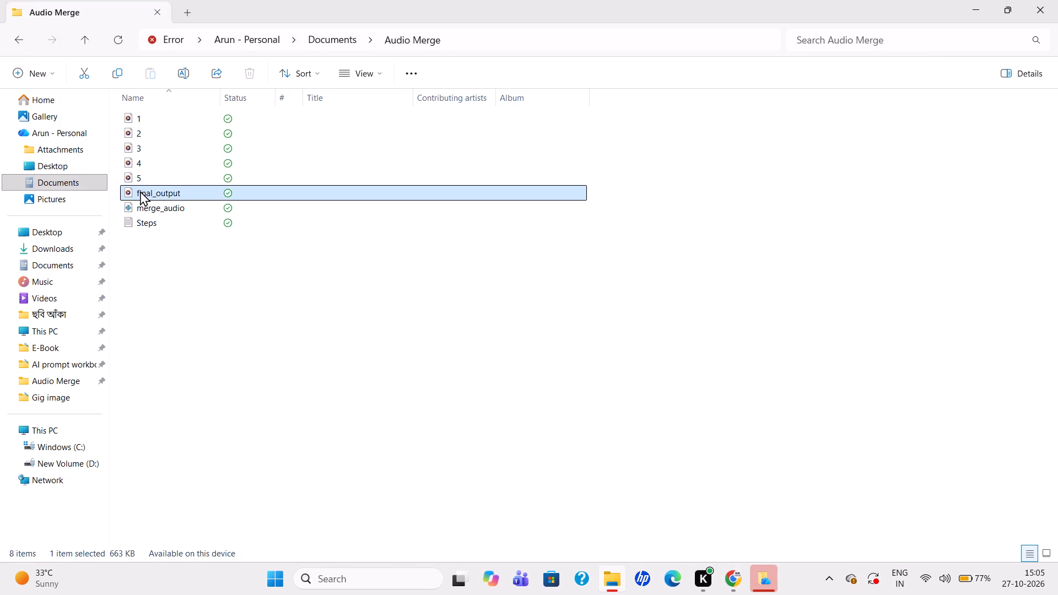
pyautogui.doubleClick(140, 191)
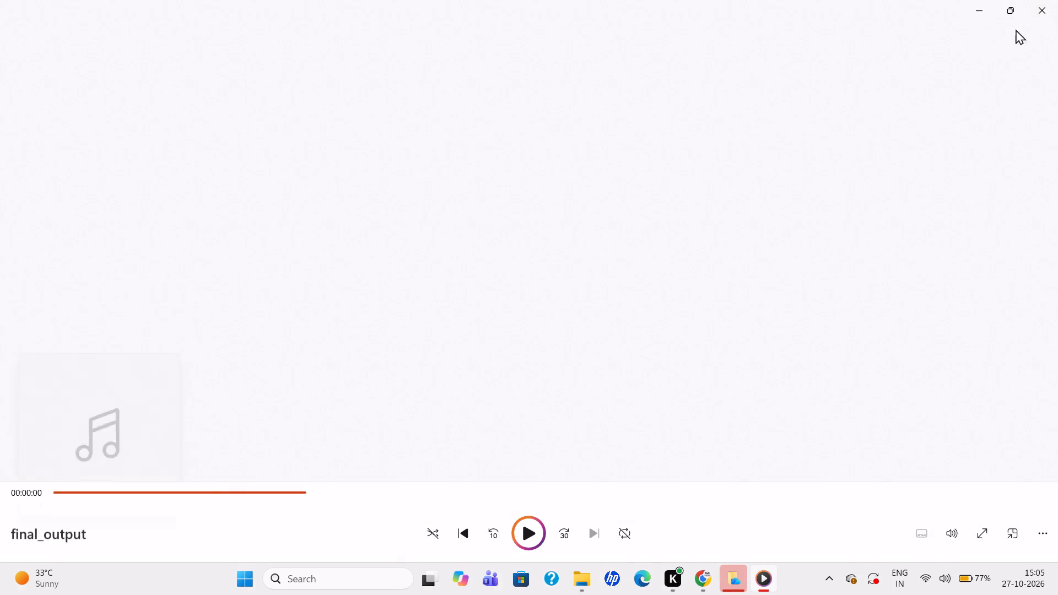
pyautogui.click(1046, 14)
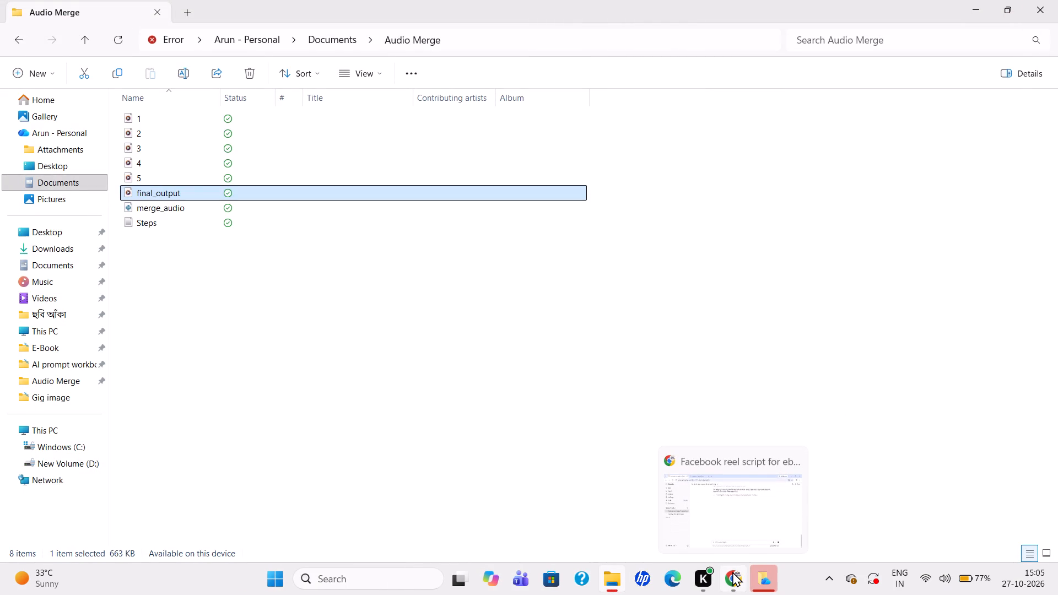
# Switch to Chrome and look through the Google results for "rs symbol", down past the rupee symbol images.
pyautogui.click(719, 512)
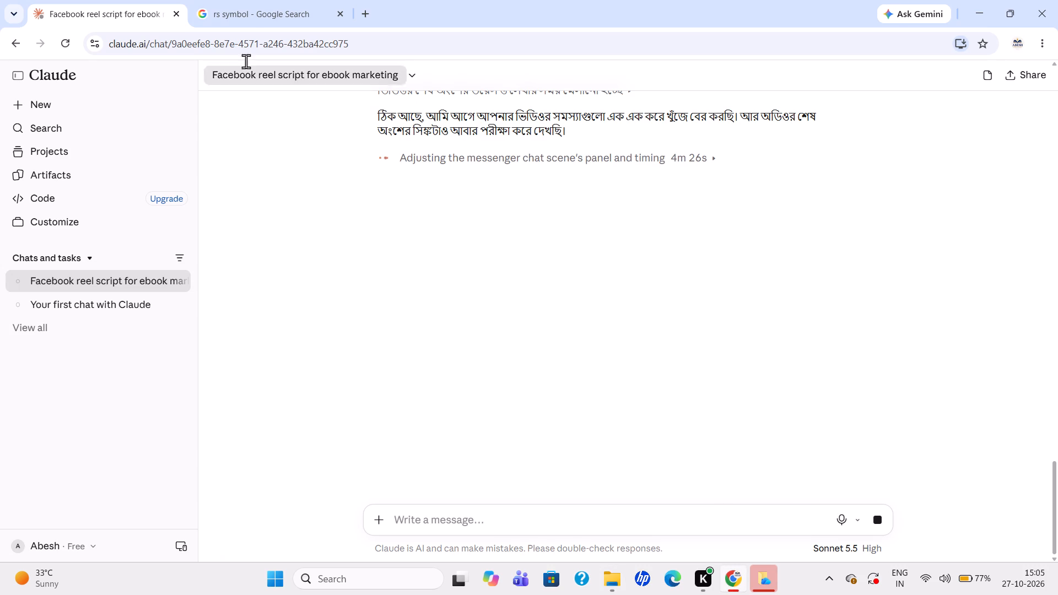
pyautogui.click(288, 0)
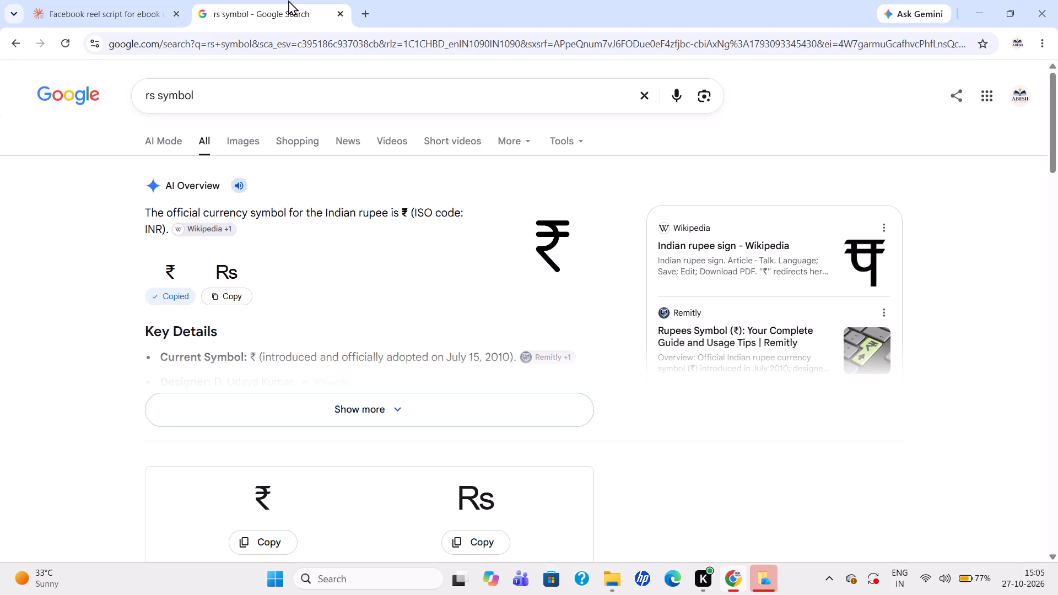
pyautogui.scroll(-5, 463, 334)
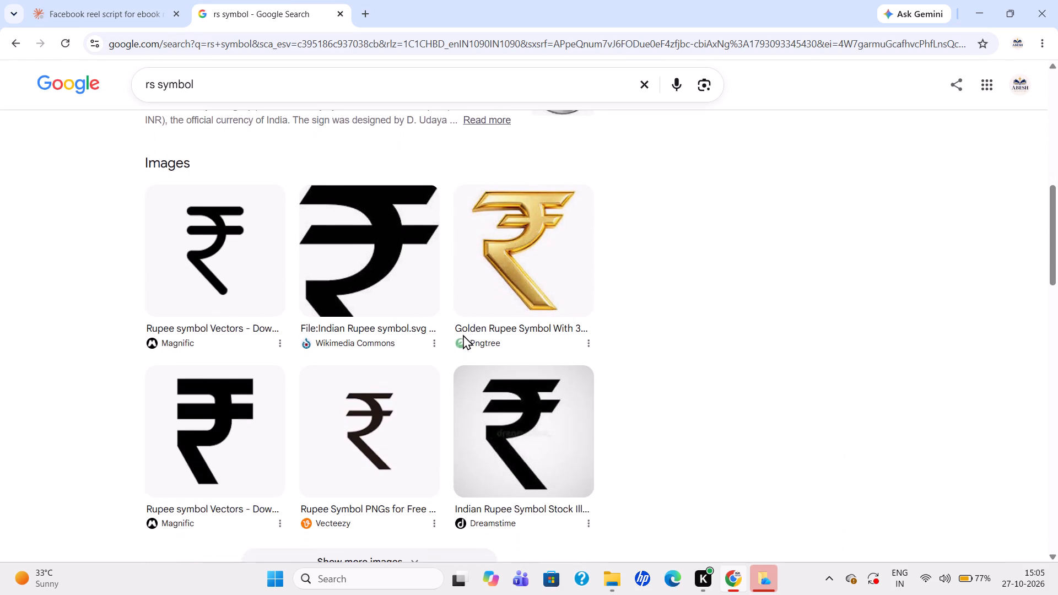
pyautogui.scroll(-4, 463, 334)
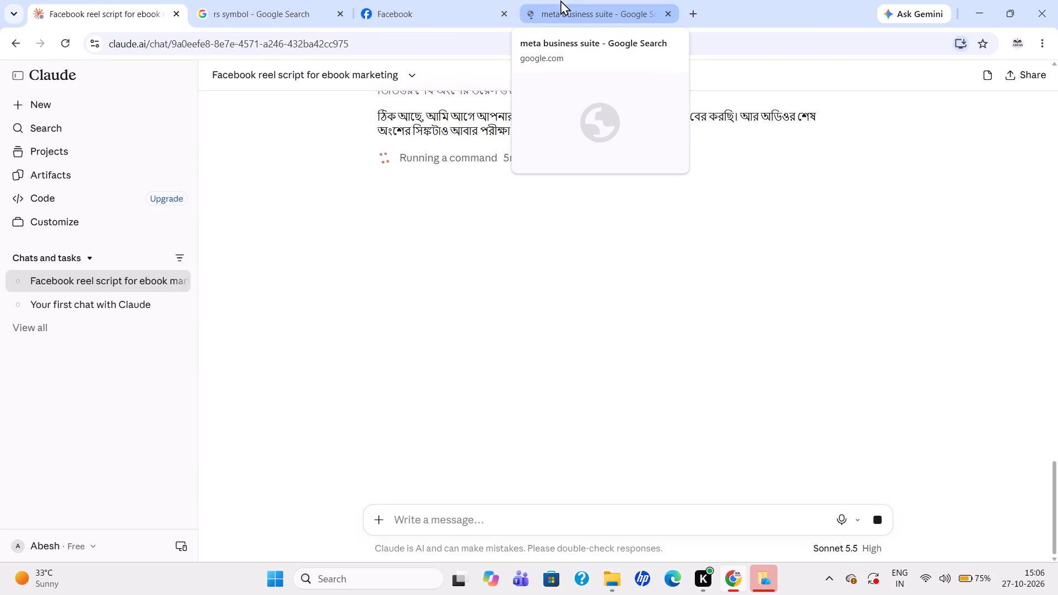
# Open the Meta Business Suite site from the sponsored result of the existing Google search.
pyautogui.click(424, 1)
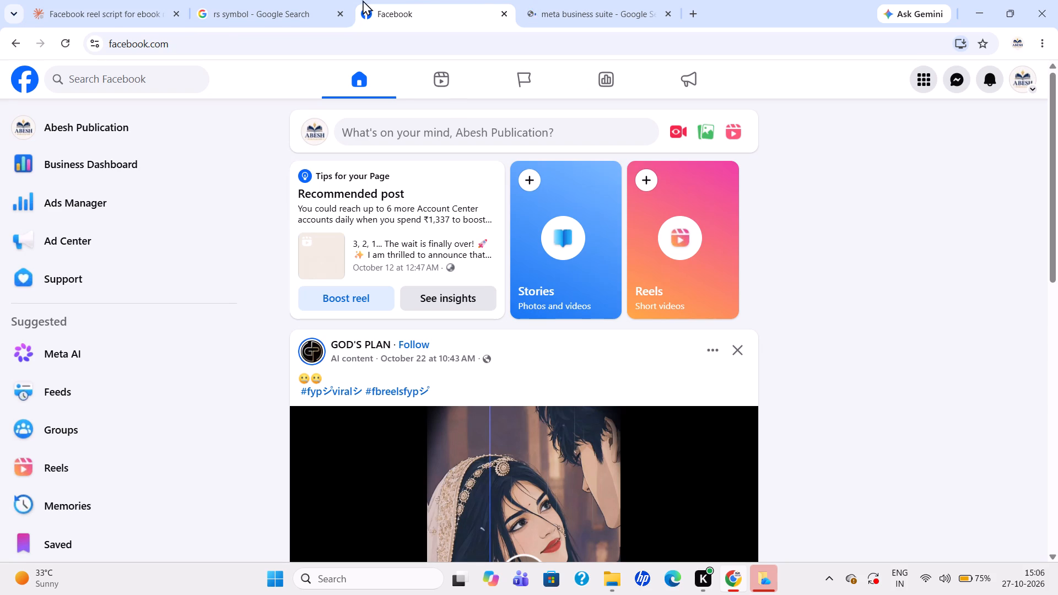
pyautogui.click(569, 0)
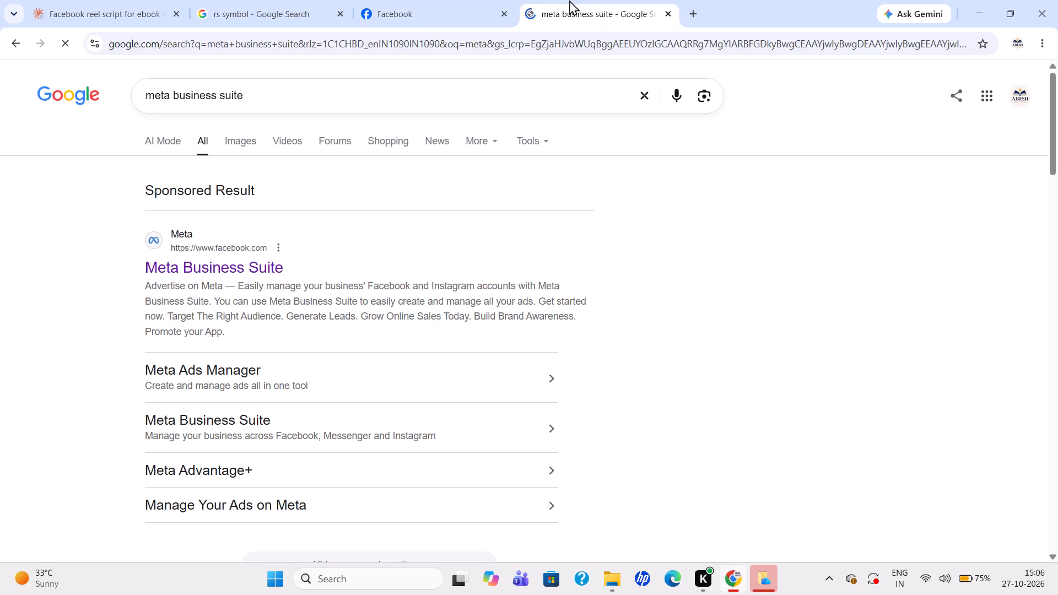
pyautogui.doubleClick(259, 268)
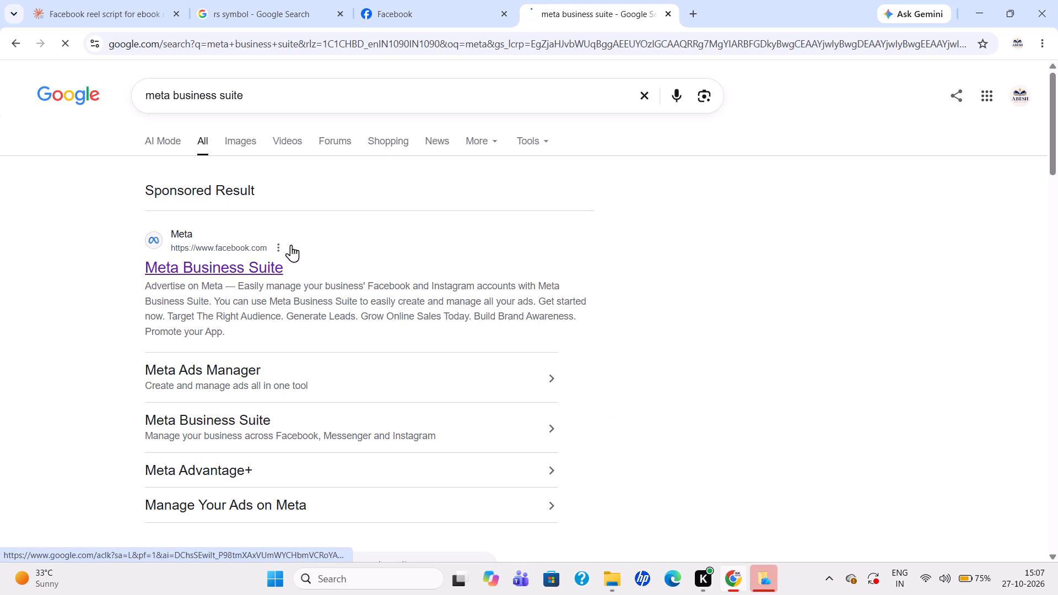
# Open the Facebook page's Business Dashboard and look through its insights, content, planned content and engagement sections.
pyautogui.click(424, 4)
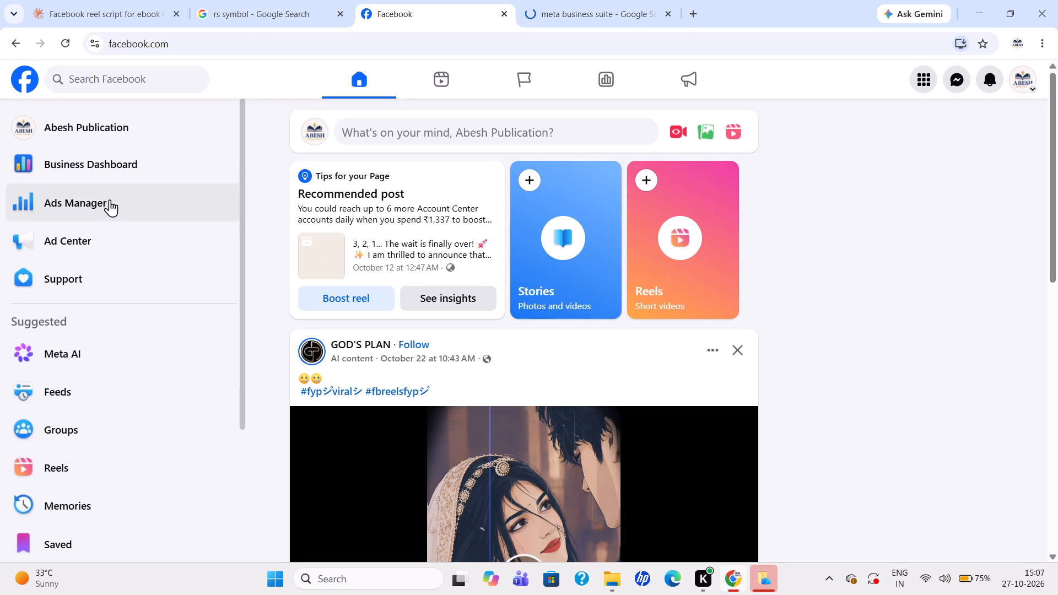
pyautogui.click(137, 160)
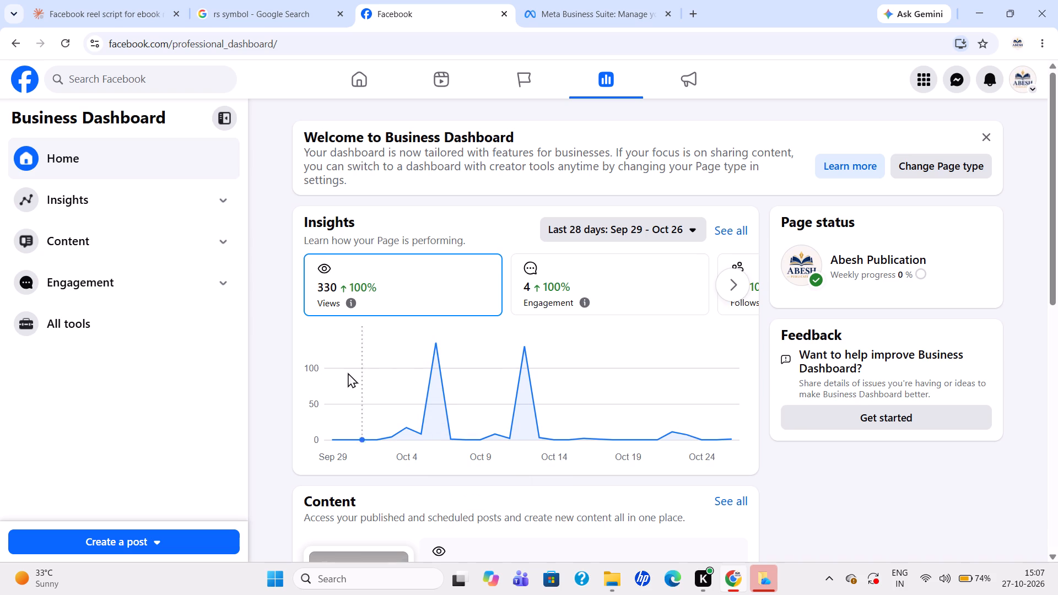
pyautogui.scroll(-5, 297, 383)
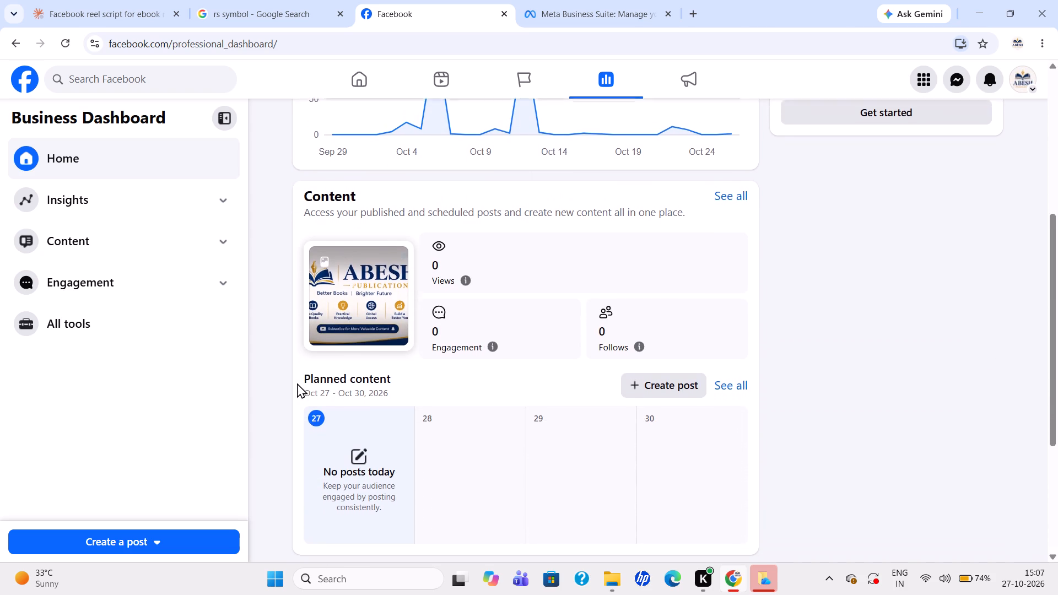
pyautogui.scroll(-1, 297, 383)
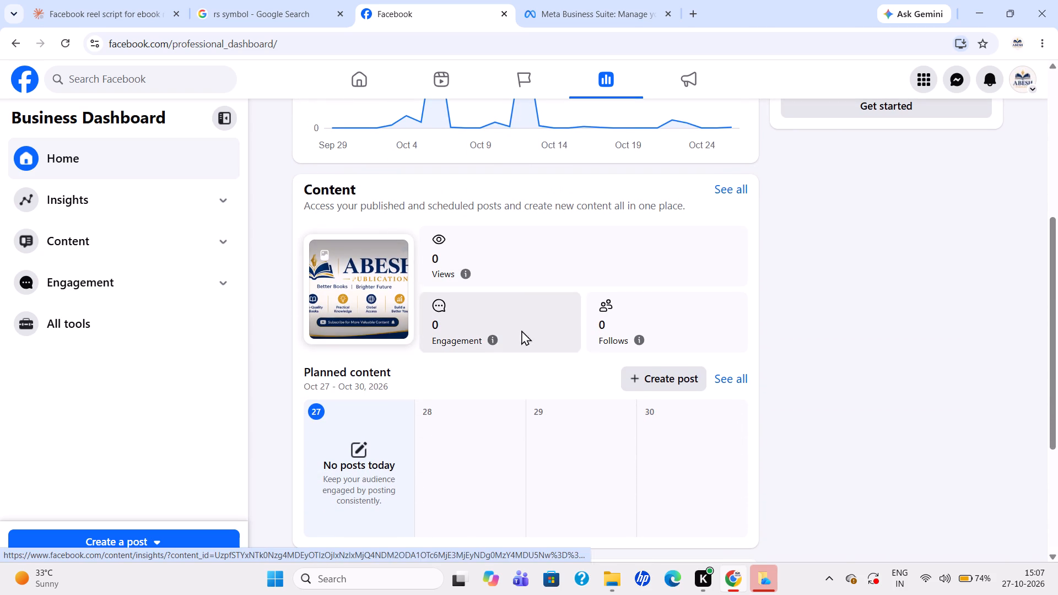
pyautogui.scroll(-5, 475, 356)
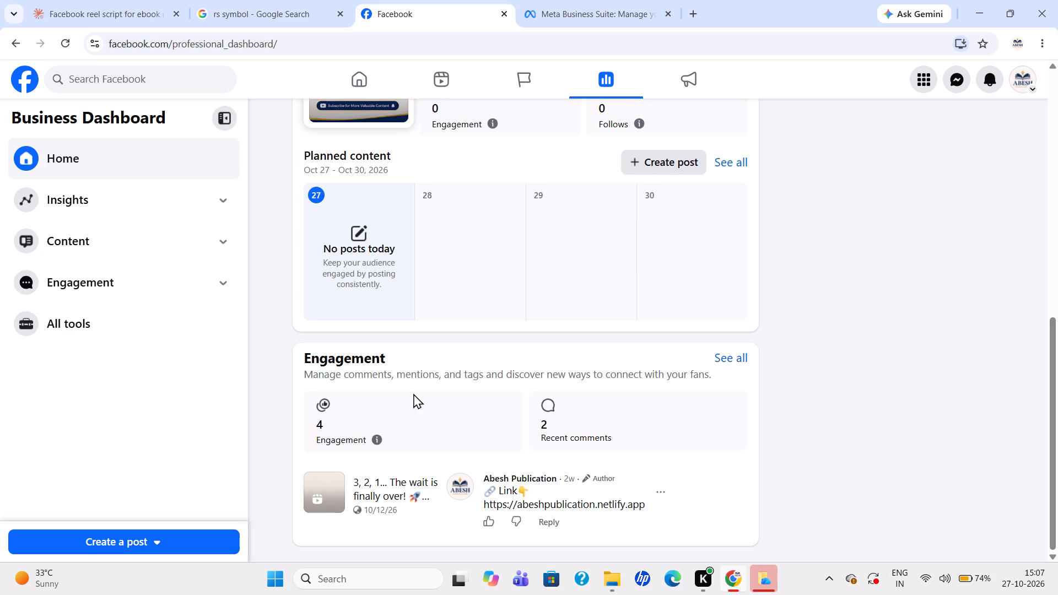
# View the comments manager from the dashboard's Engagement figure, and return to the dashboard home to look over its sections again.
pyautogui.click(323, 406)
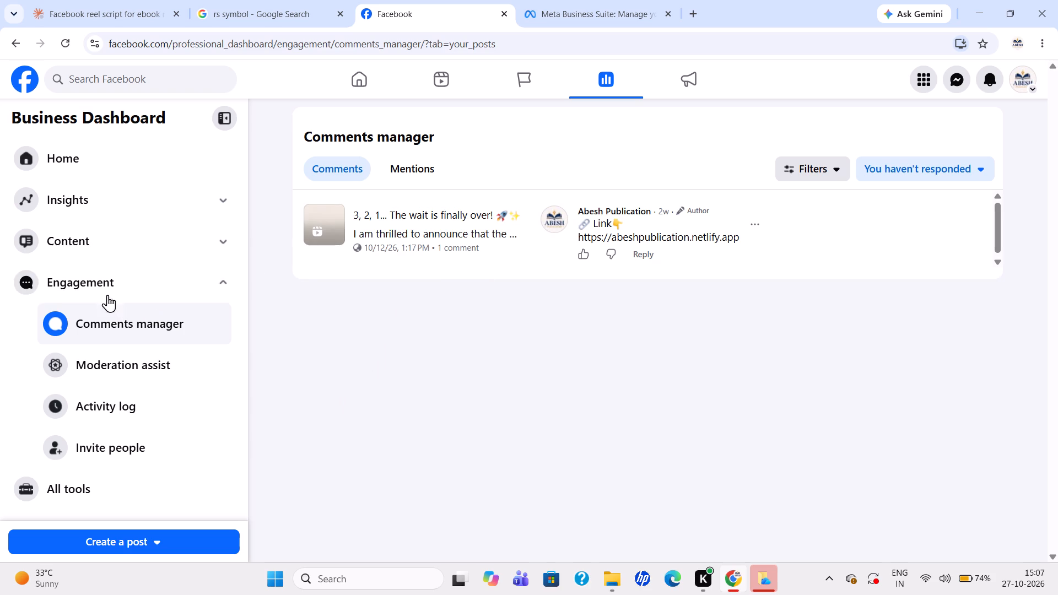
pyautogui.click(145, 168)
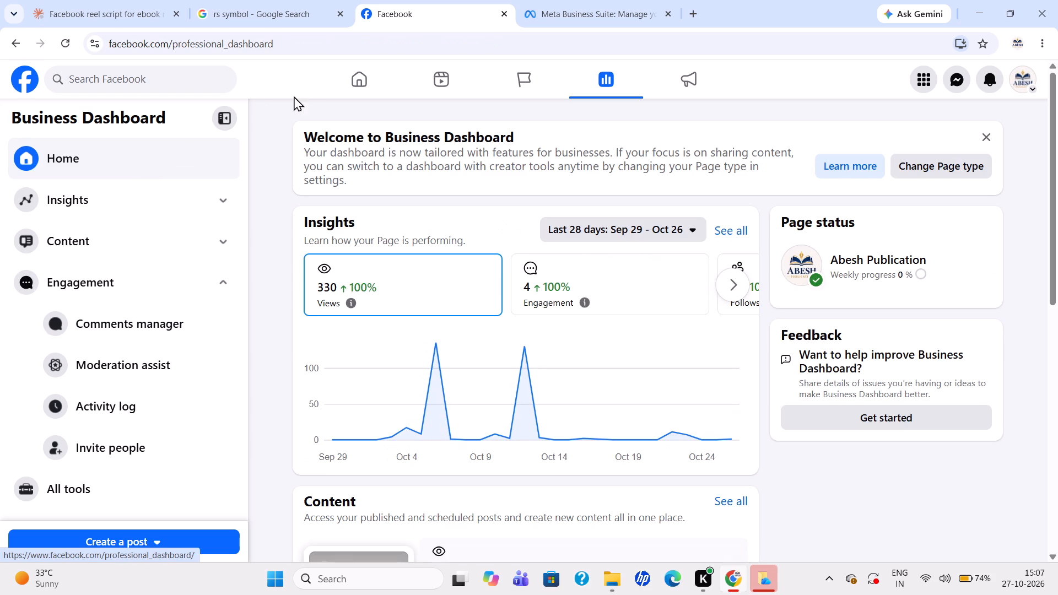
pyautogui.scroll(4, 406, 250)
pyautogui.scroll(-1, 406, 250)
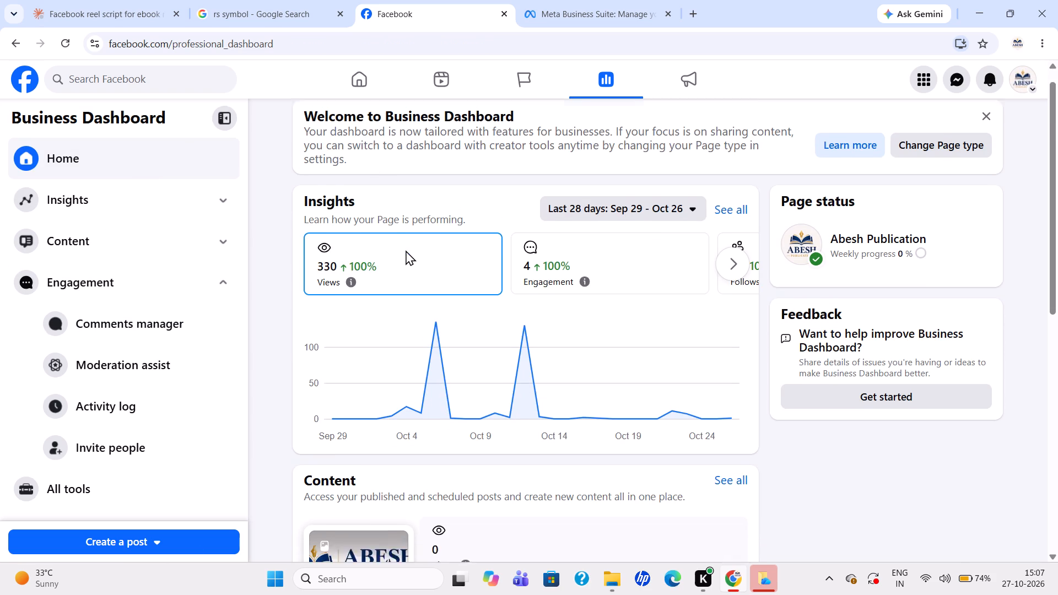
pyautogui.scroll(-4, 406, 250)
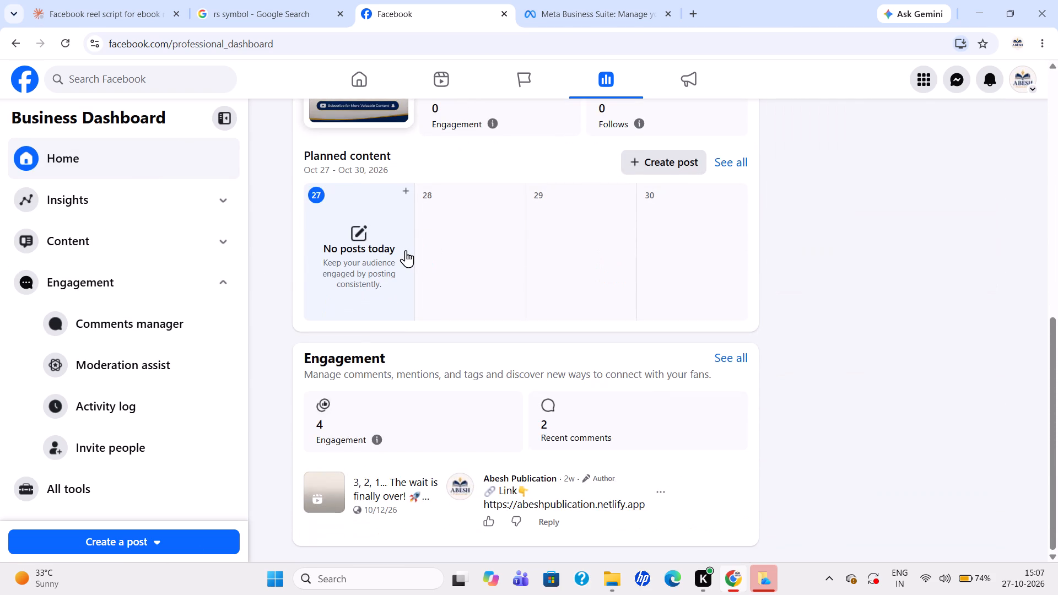
pyautogui.scroll(6, 406, 250)
# Get started with Meta Business Suite from its introduction page, and close that introduction page.
pyautogui.click(546, 0)
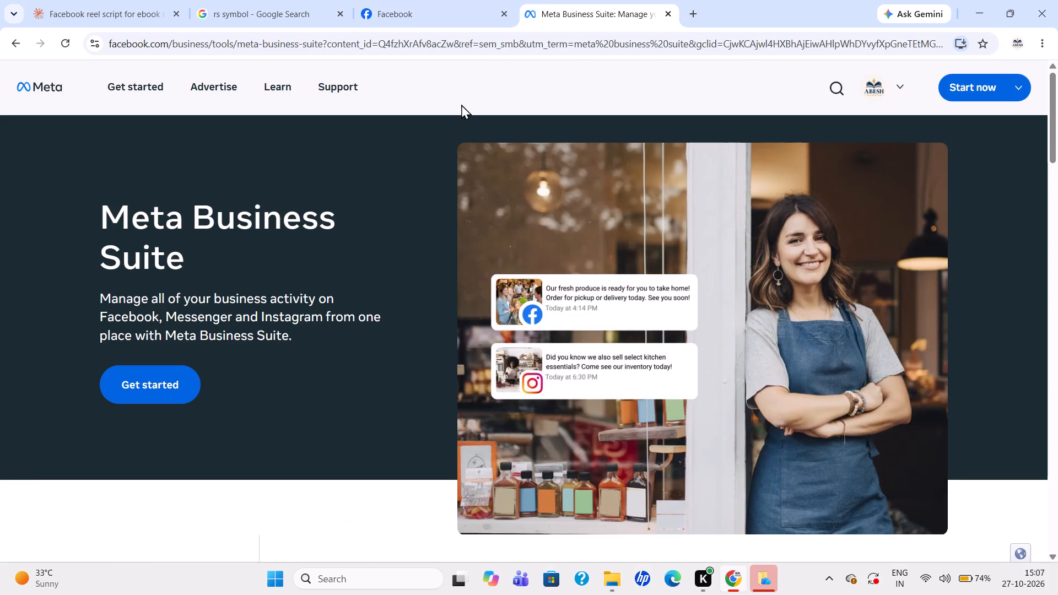
pyautogui.click(164, 393)
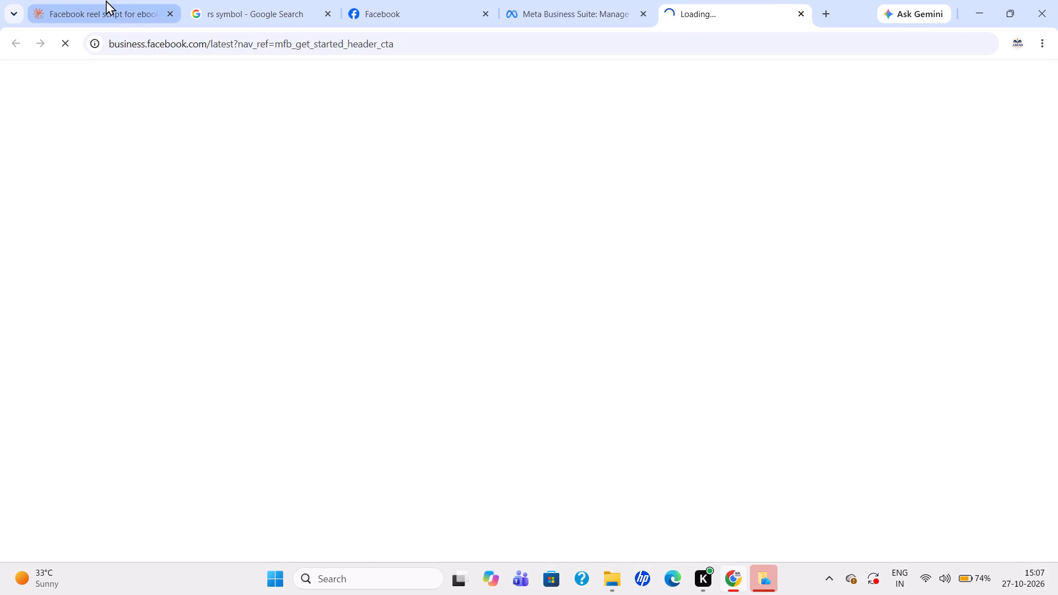
pyautogui.click(647, 10)
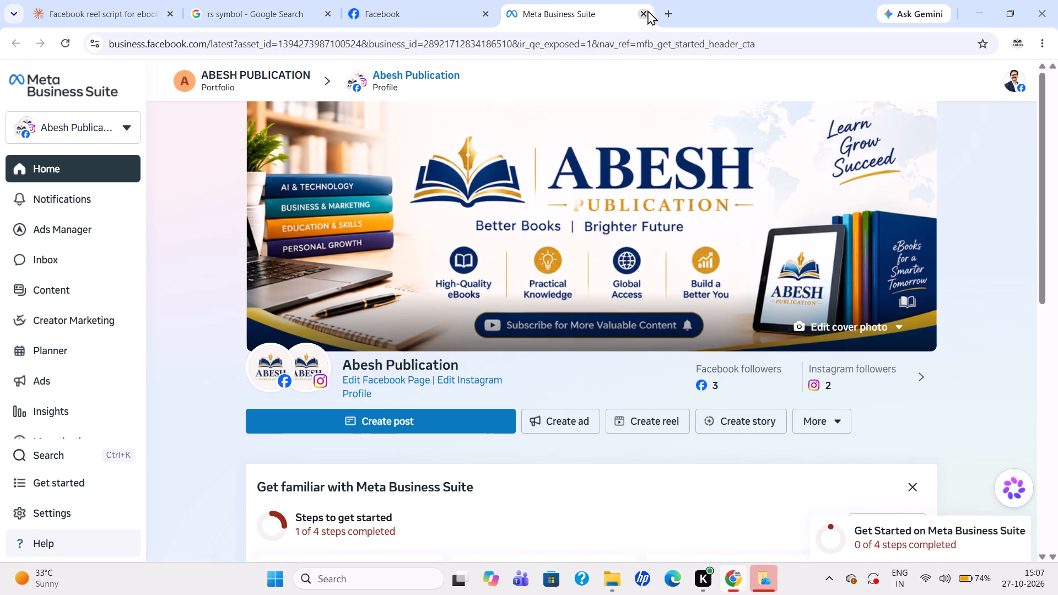
# Go to the Inbox automations and open the Auto reply template from the automation creation page.
pyautogui.click(57, 260)
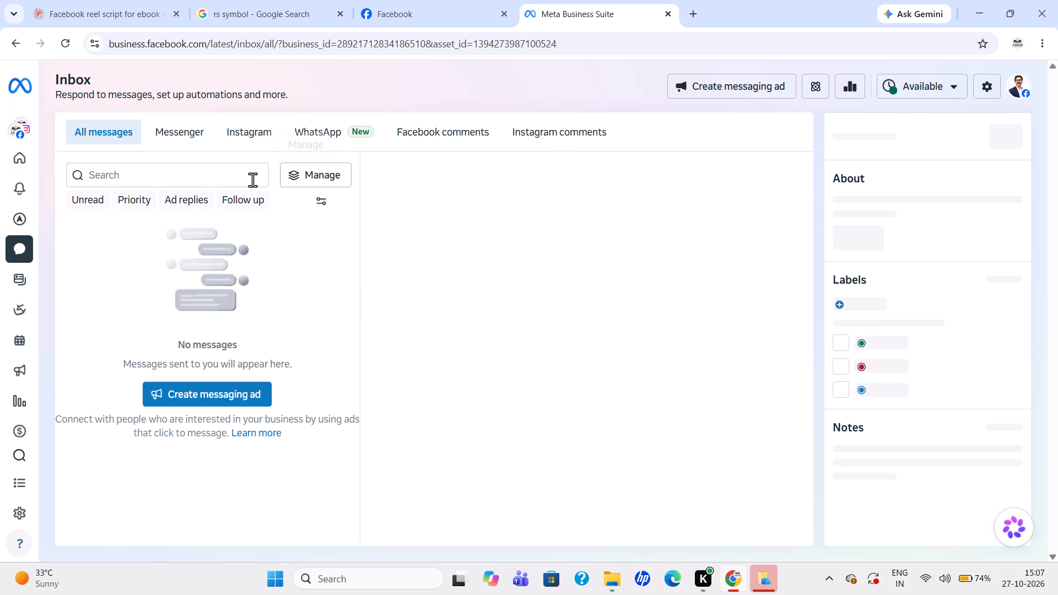
pyautogui.click(24, 158)
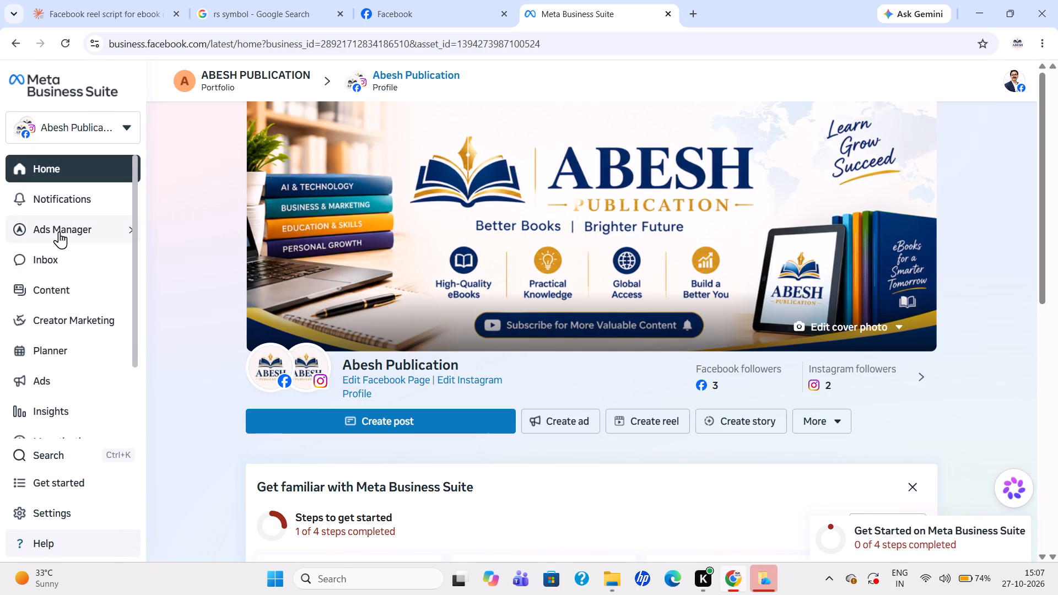
pyautogui.click(79, 256)
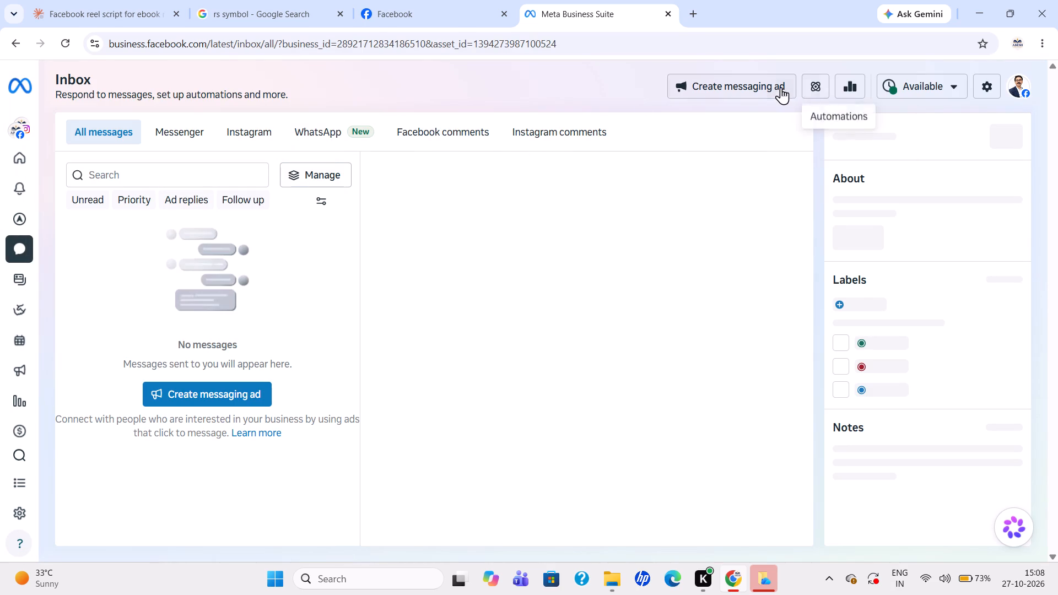
pyautogui.click(822, 80)
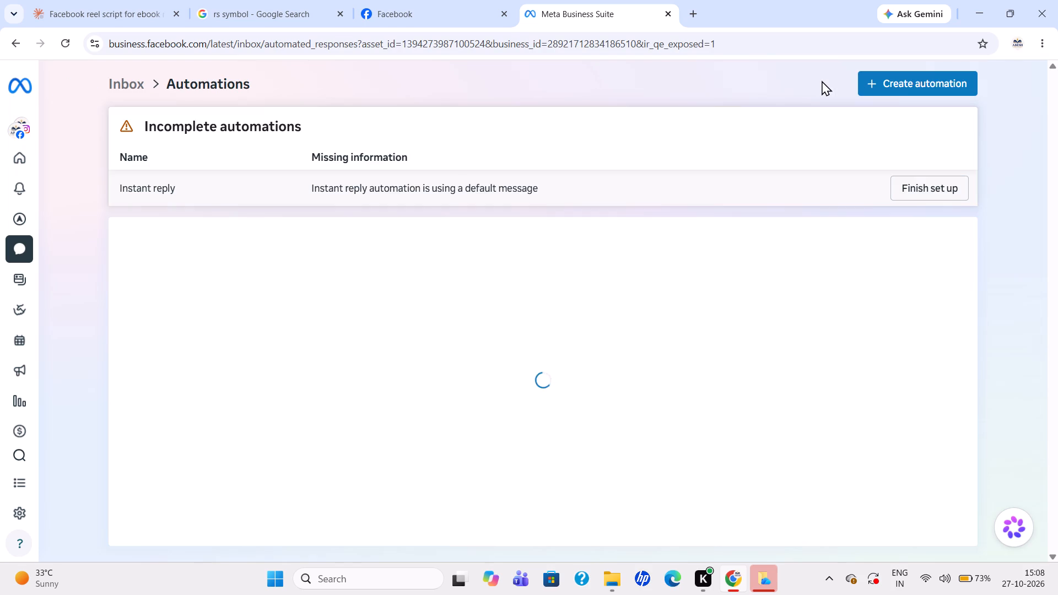
pyautogui.click(901, 79)
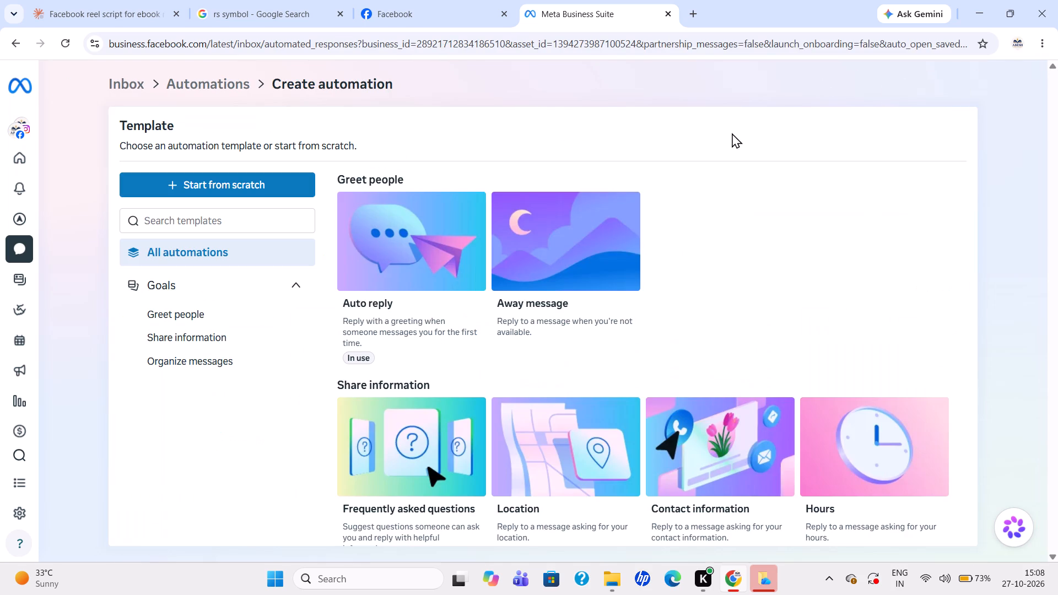
pyautogui.click(419, 296)
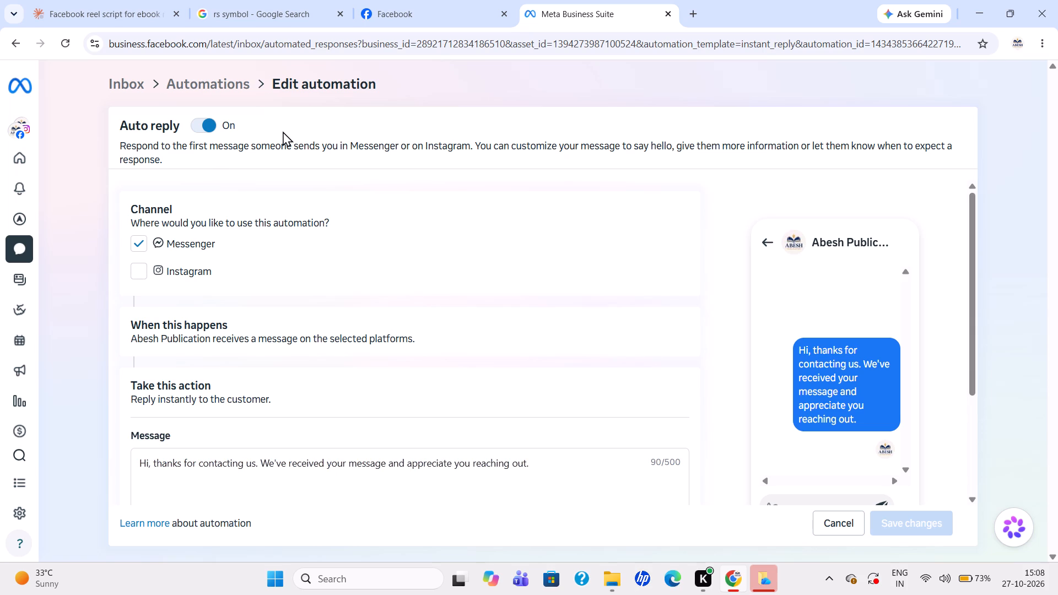
# Return to the Automations overview and open the incomplete Instant reply automation to finish its setup.
pyautogui.click(208, 88)
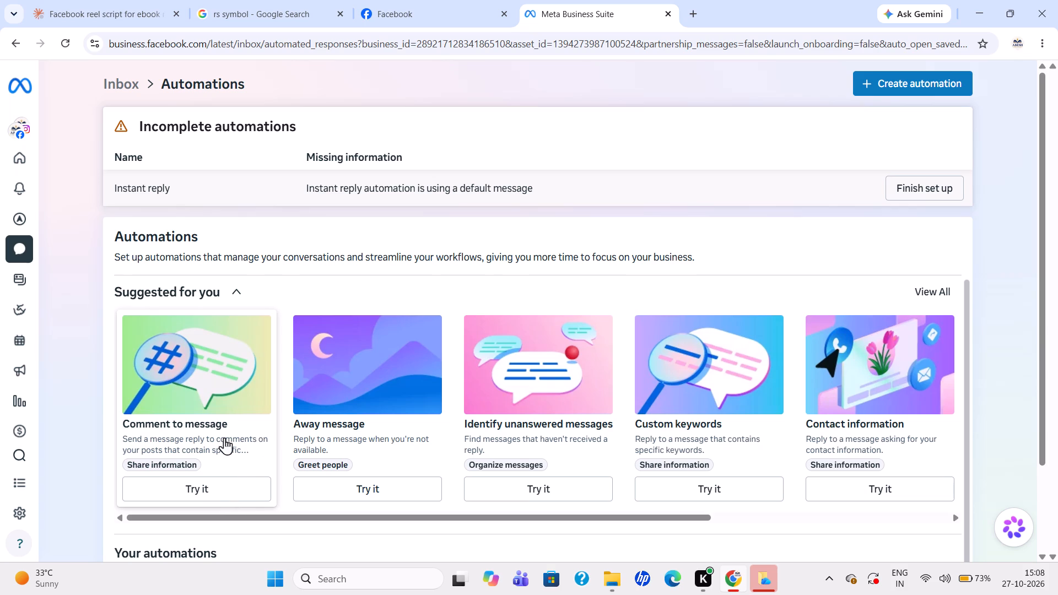
pyautogui.scroll(-4, 217, 406)
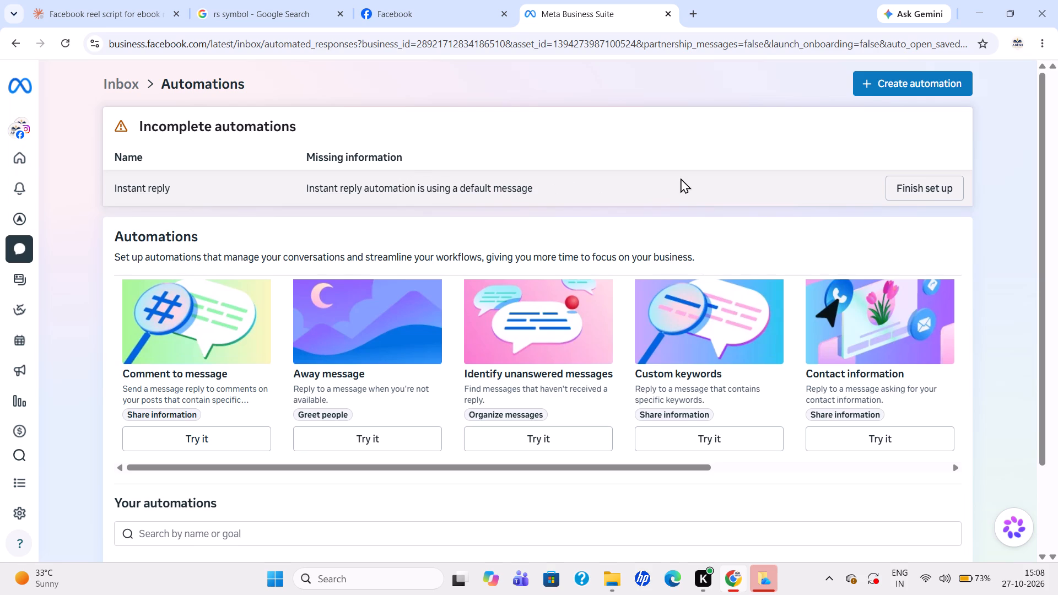
pyautogui.click(917, 177)
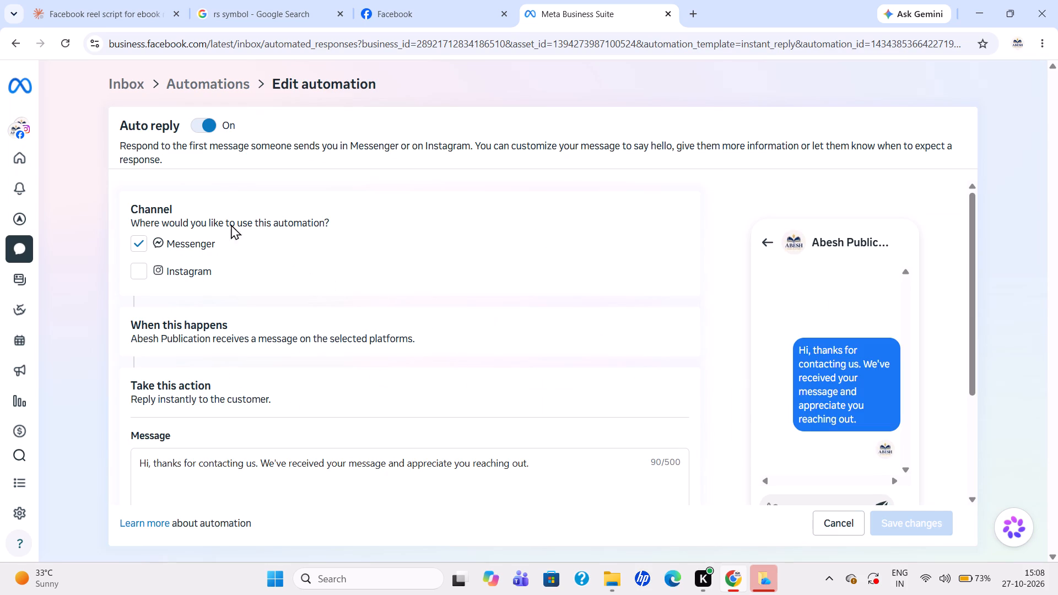
# Add Instagram as a channel for the Auto reply automation alongside Messenger.
pyautogui.scroll(-3, 383, 383)
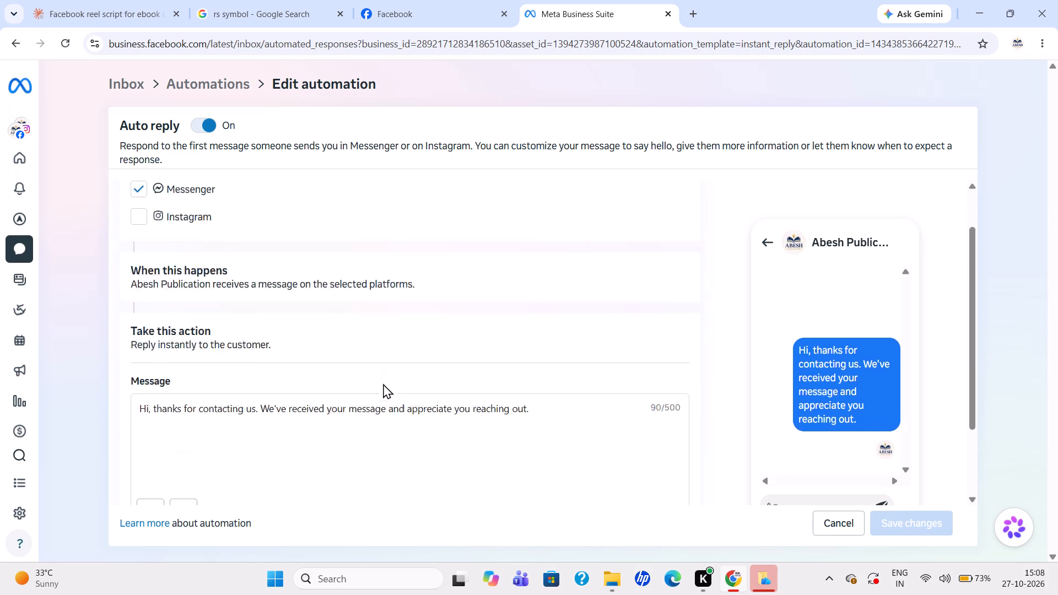
pyautogui.scroll(-2, 383, 383)
pyautogui.scroll(3, 383, 383)
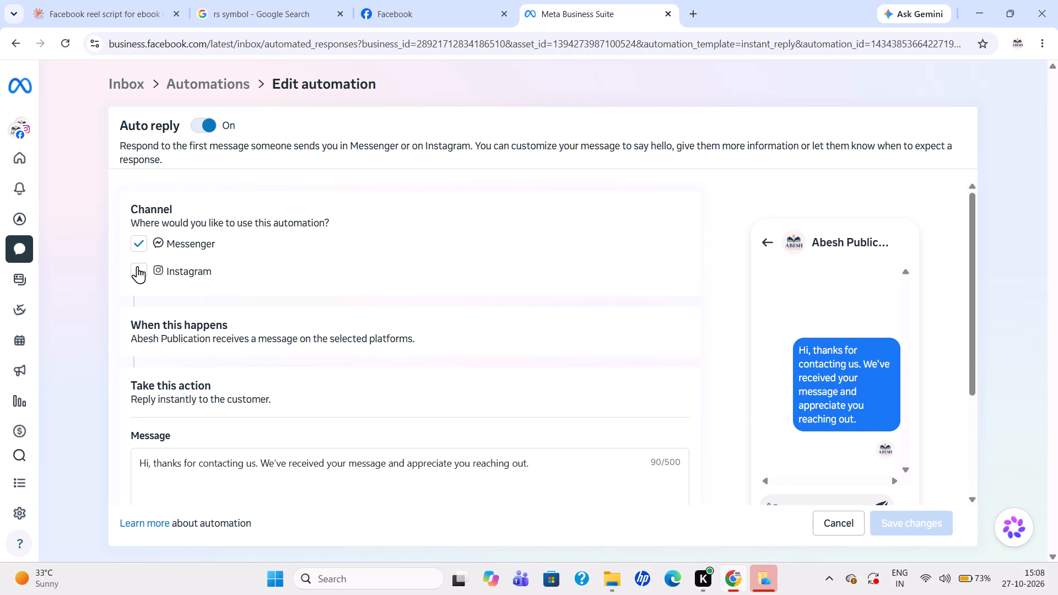
pyautogui.click(137, 268)
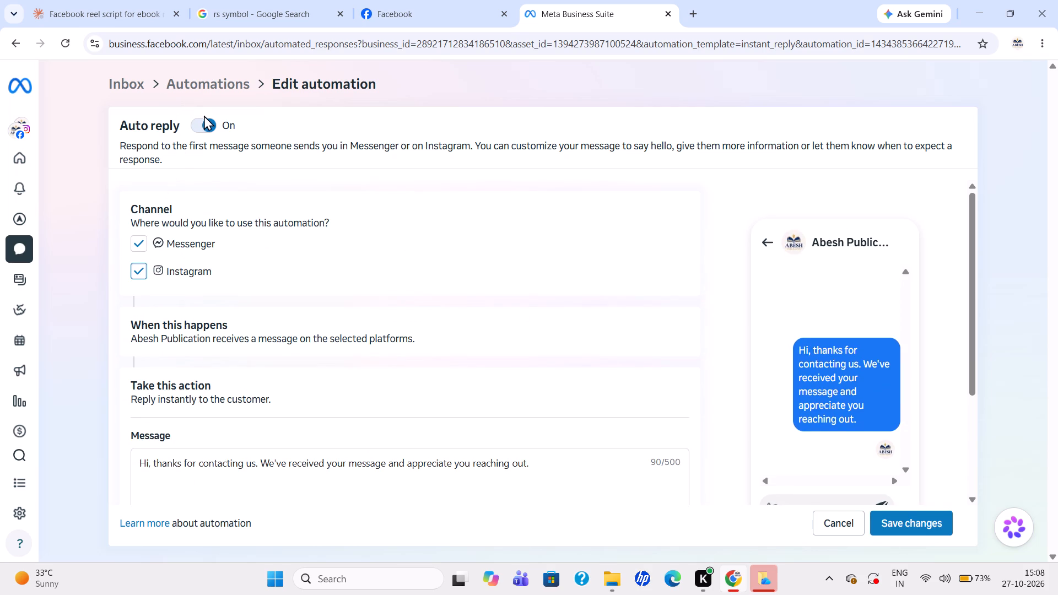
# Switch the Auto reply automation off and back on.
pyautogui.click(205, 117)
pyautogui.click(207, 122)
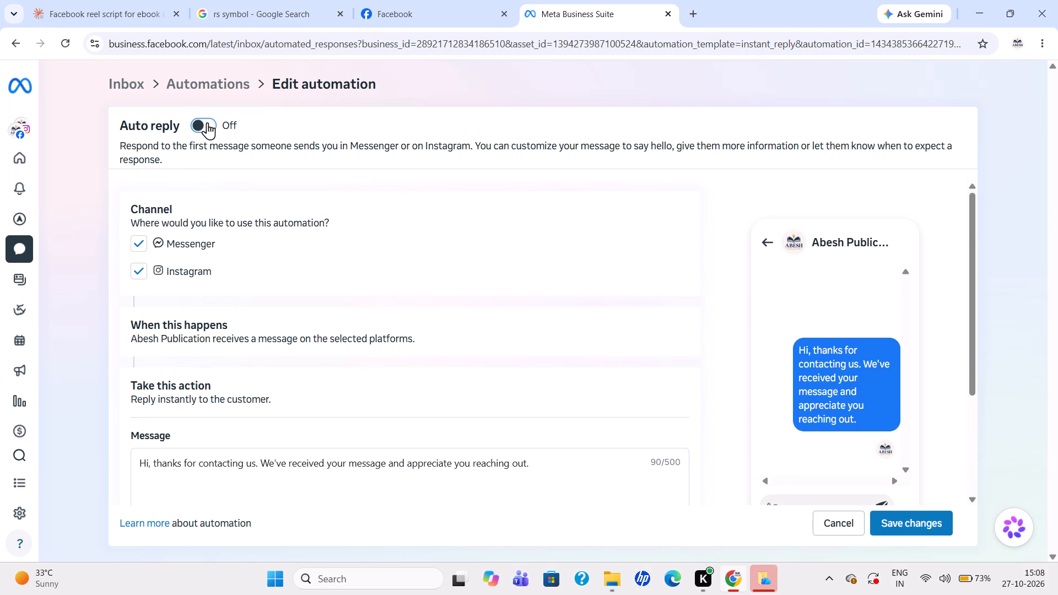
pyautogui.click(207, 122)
# Check the automation's message and media section, and minimize Chrome to get back to the Audio Merge folder.
pyautogui.scroll(-3, 308, 236)
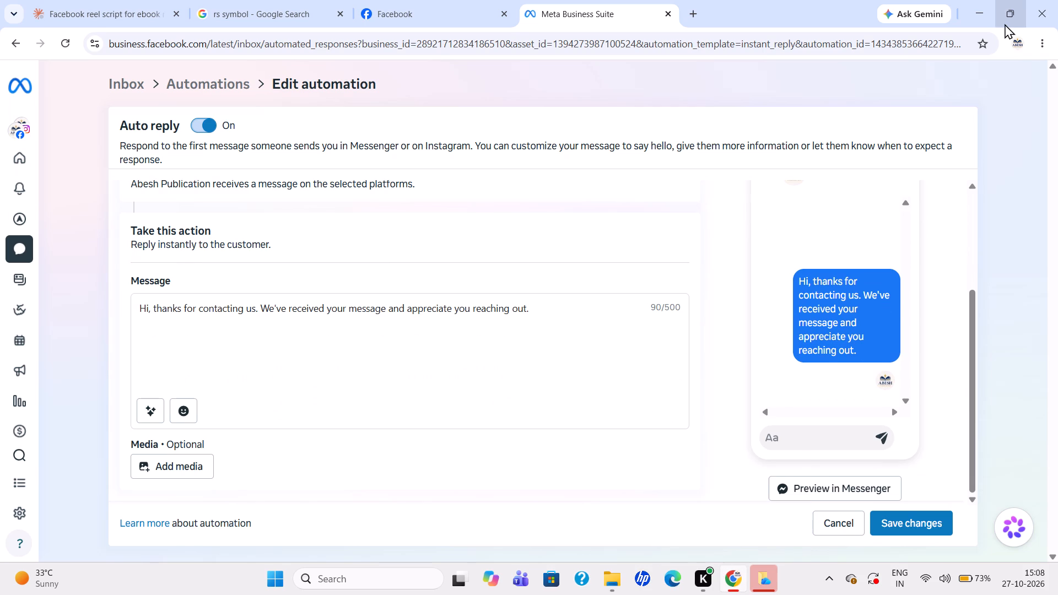
pyautogui.click(981, 18)
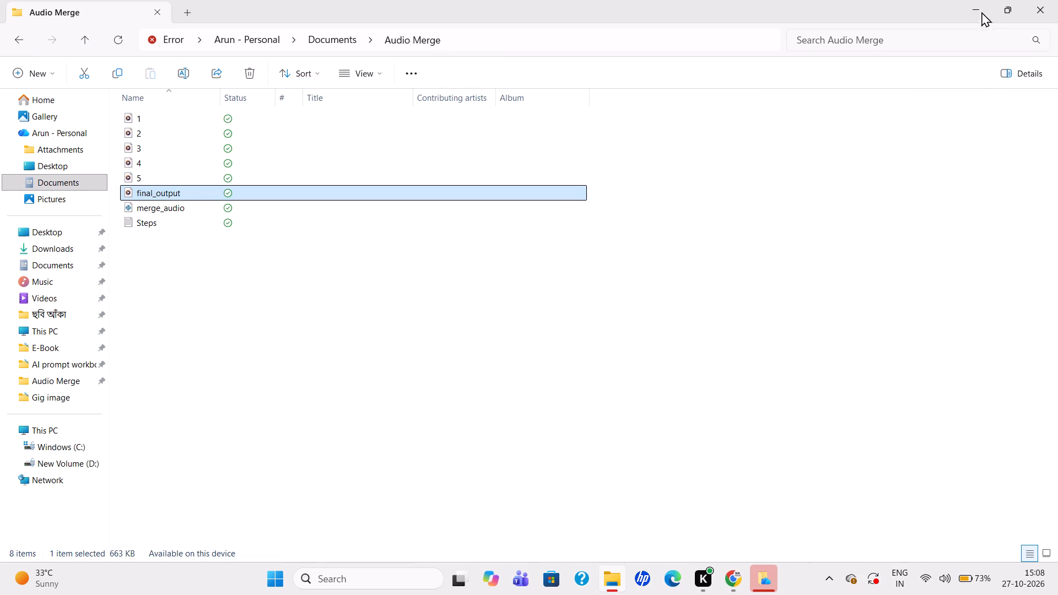
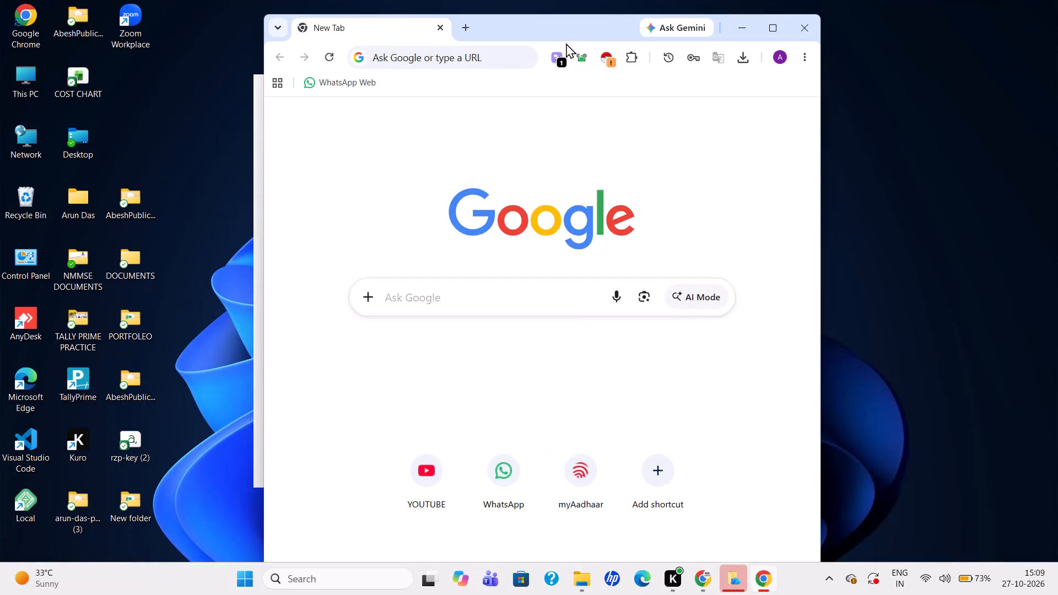
# Maximize the new browser window and open the Clipboard History Pro extension's list of saved clips.
pyautogui.doubleClick(565, 33)
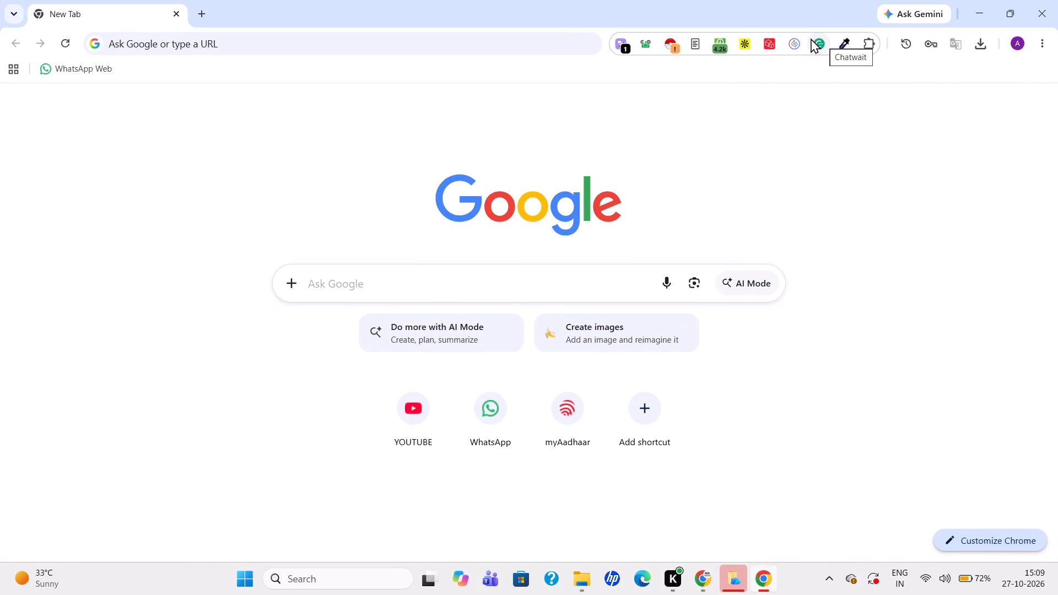
pyautogui.click(719, 44)
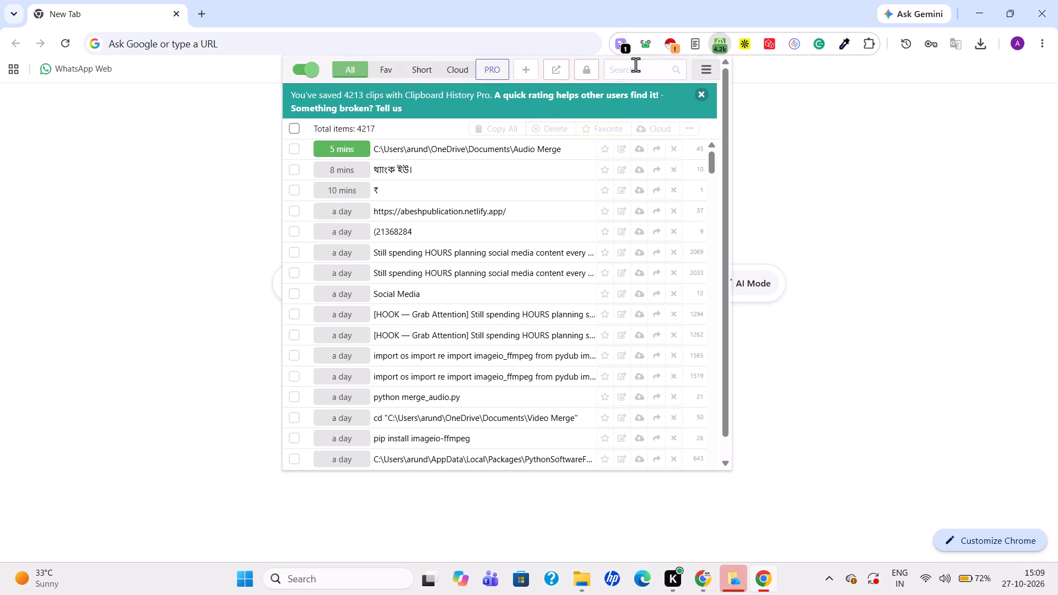
# Search the clipboard history for "hey" and look through the matching clips for the welcome message.
pyautogui.click(635, 64)
pyautogui.write('hey')
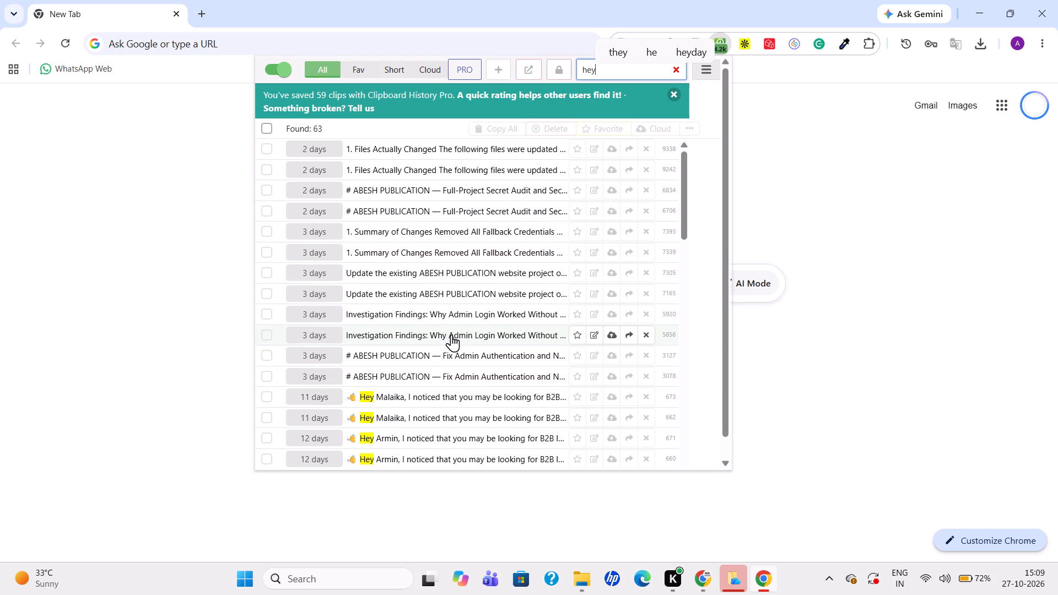
pyautogui.scroll(-5, 451, 334)
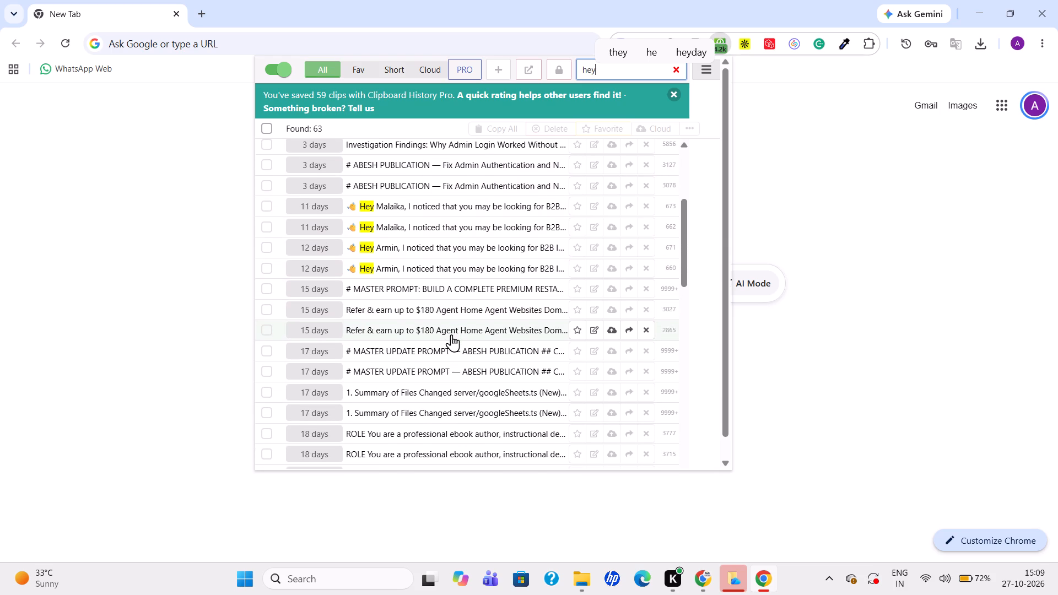
pyautogui.scroll(6, 451, 334)
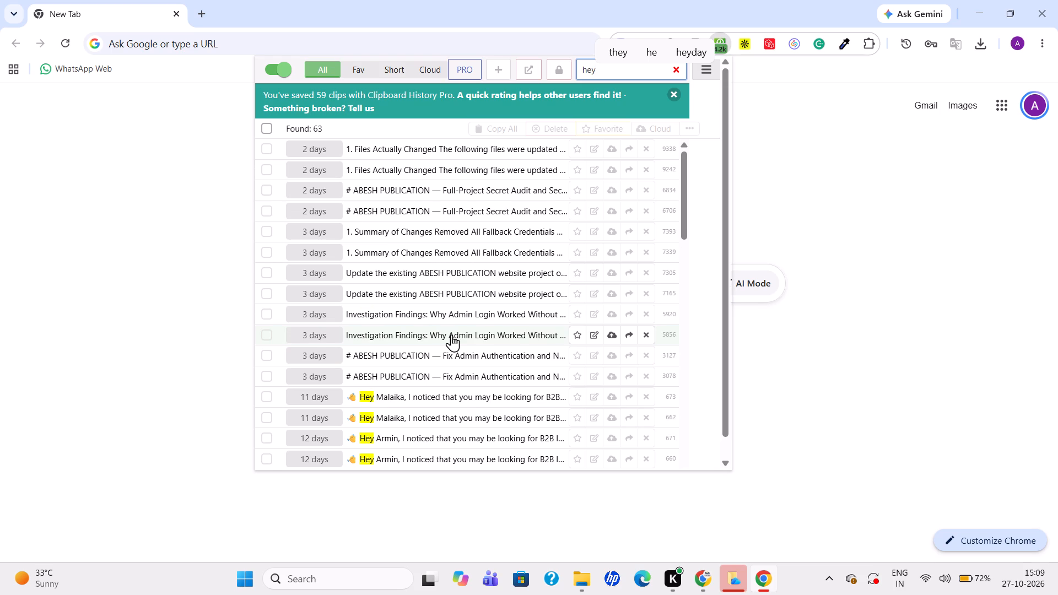
pyautogui.scroll(2, 451, 334)
# Change the clipboard history search to "hi" and copy the newest clip that welcomes people to ABESH PUBLICATION.
pyautogui.press('BackSpace')
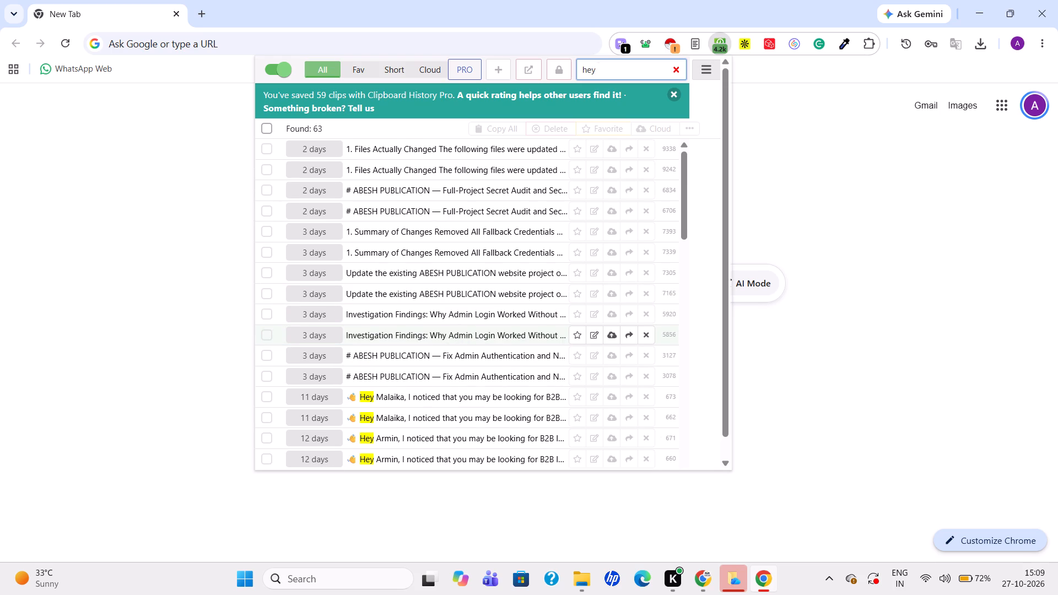
pyautogui.press('BackSpace')
pyautogui.press('i')
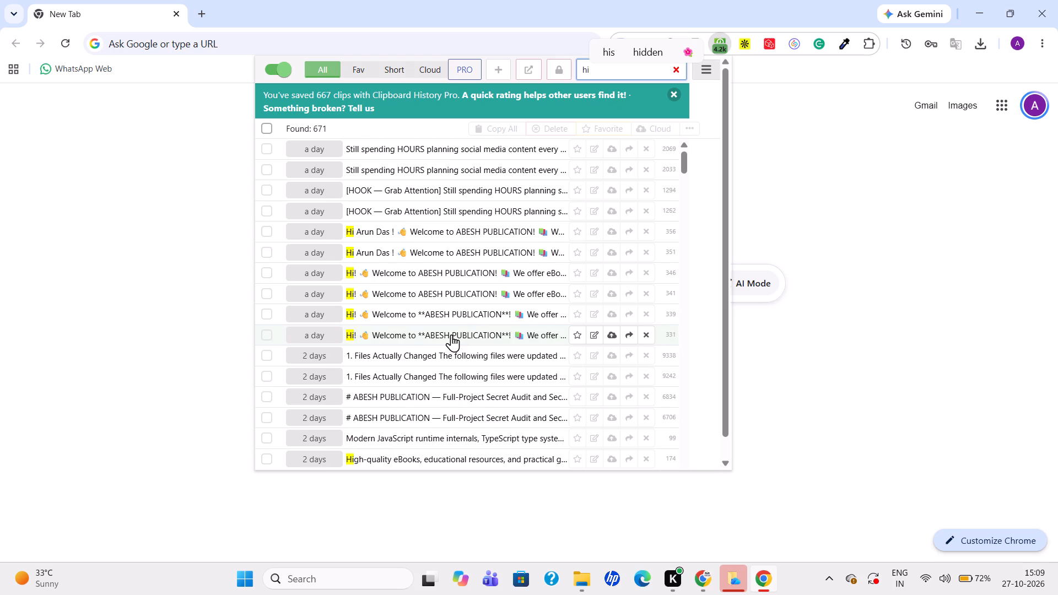
pyautogui.click(434, 230)
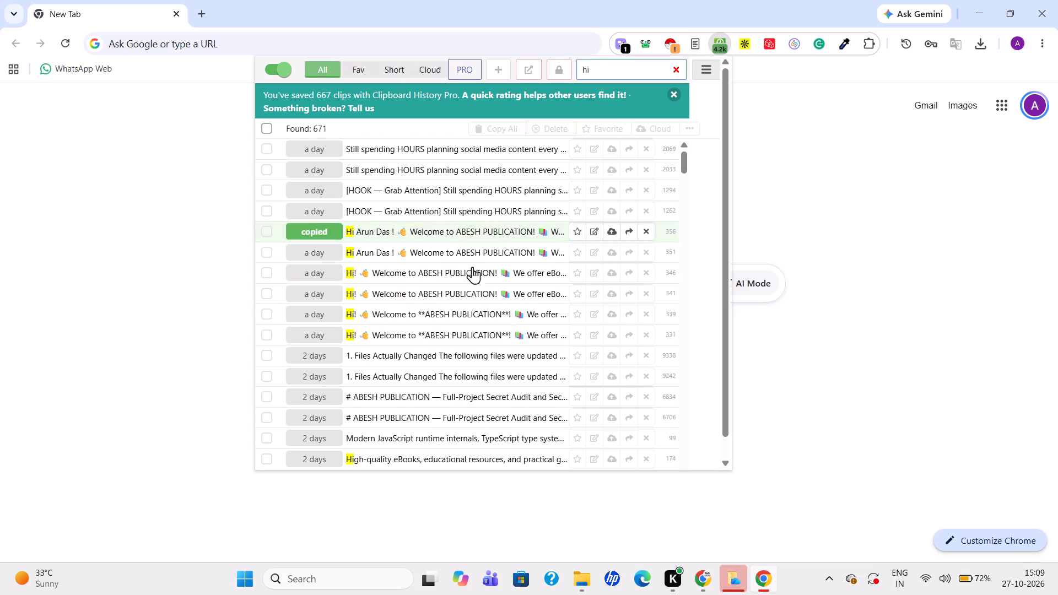
# Switch back to the Auto reply automation and replace its default message with the copied ABESH PUBLICATION welcome text.
pyautogui.click(694, 581)
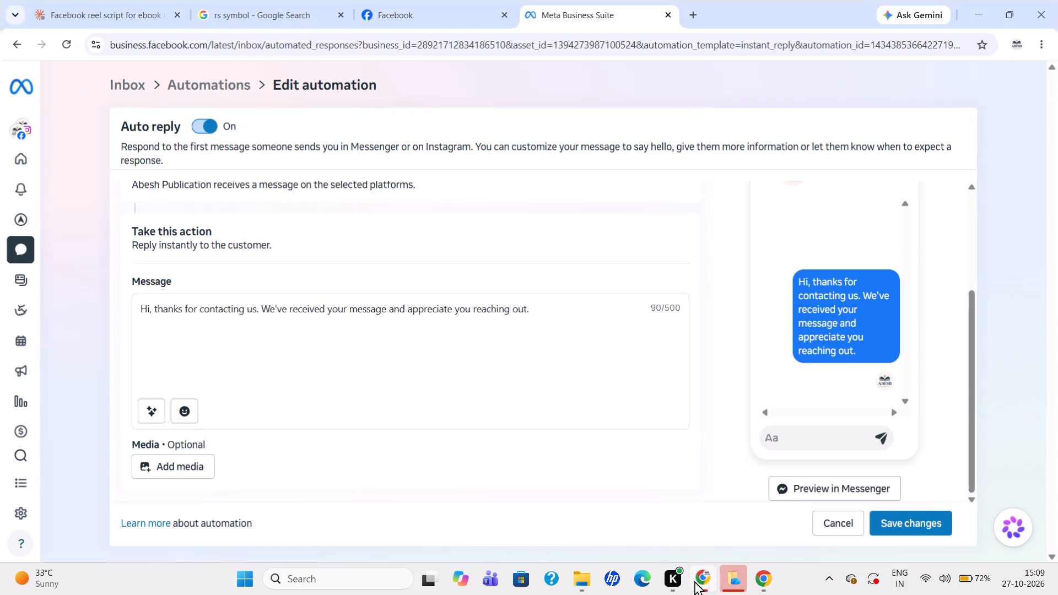
pyautogui.click(549, 359)
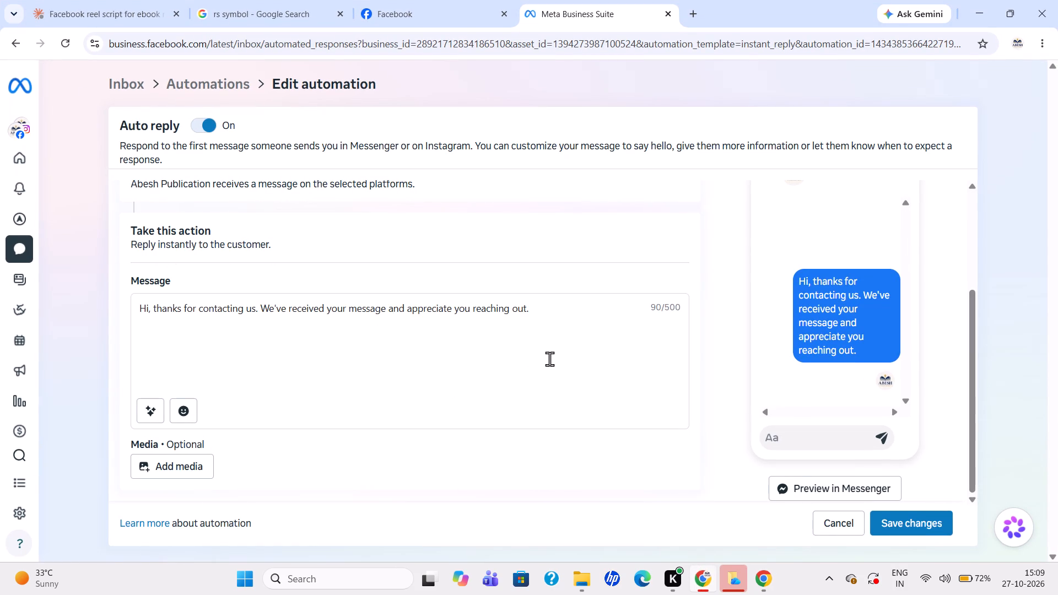
pyautogui.hotkey('ctrl', 'a')
pyautogui.press('BackSpace')
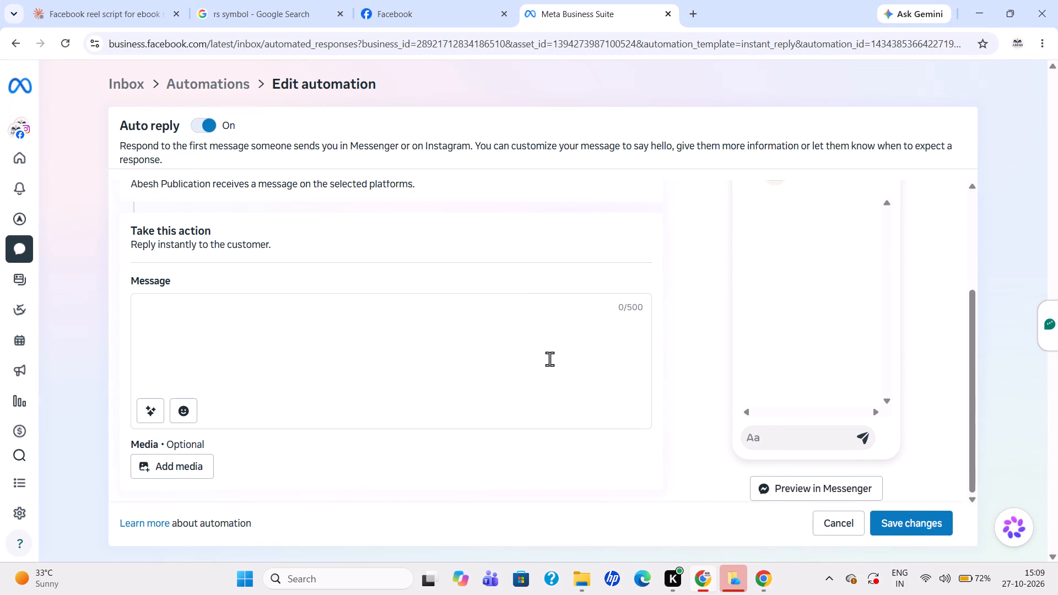
pyautogui.hotkey('ctrl', 'v')
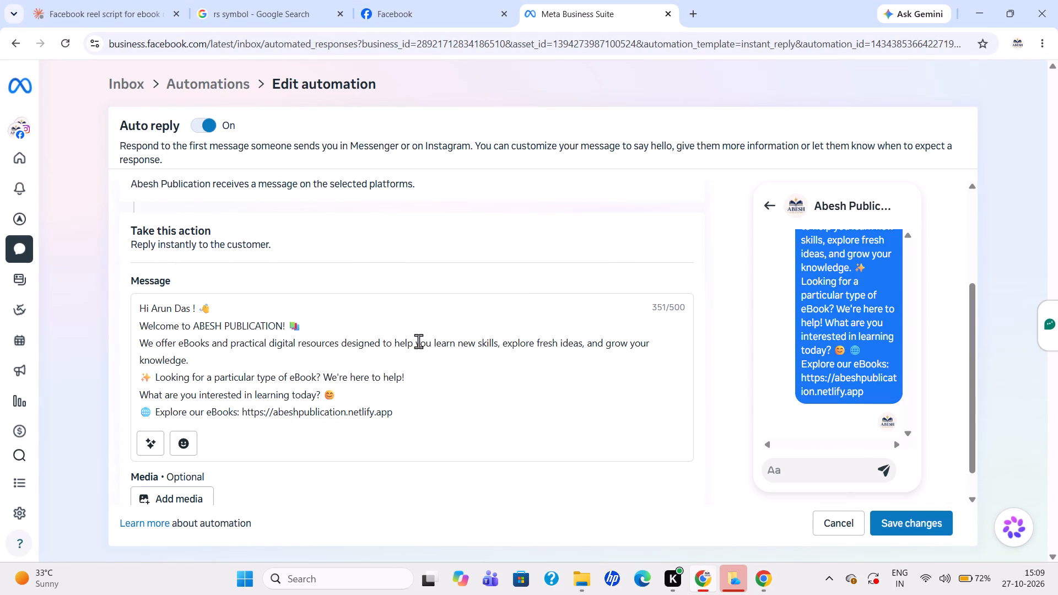
# Remove the recipient's name after "Hi" in the auto reply greeting, and open the message's personalization options.
pyautogui.click(273, 415)
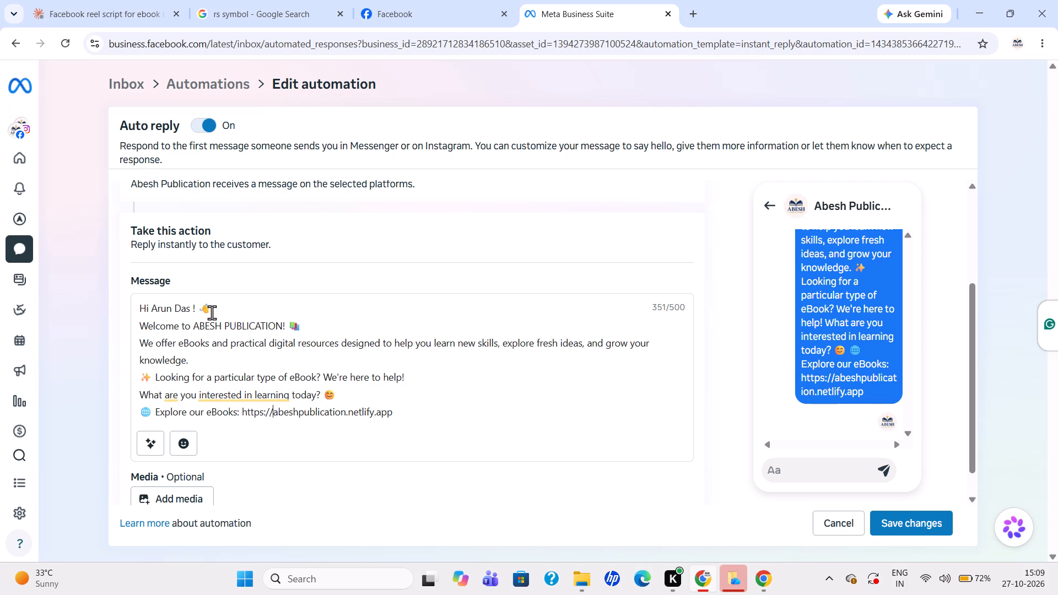
pyautogui.moveTo(190, 309); pyautogui.dragTo(155, 309)
pyautogui.moveTo(155, 309); pyautogui.dragTo(153, 313)
pyautogui.press('BackSpace')
pyautogui.press('Delete')
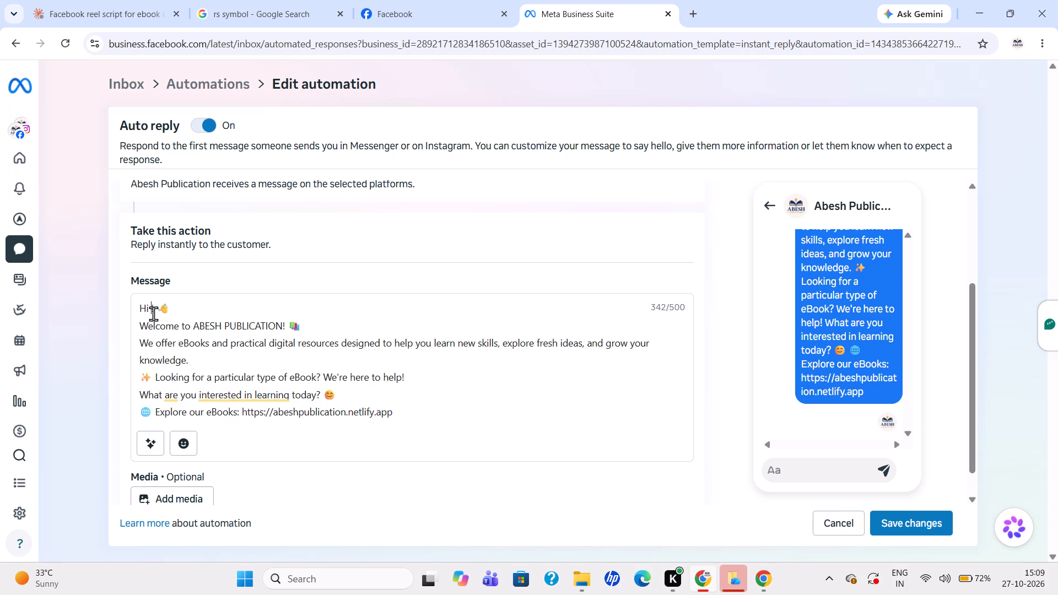
pyautogui.click(150, 434)
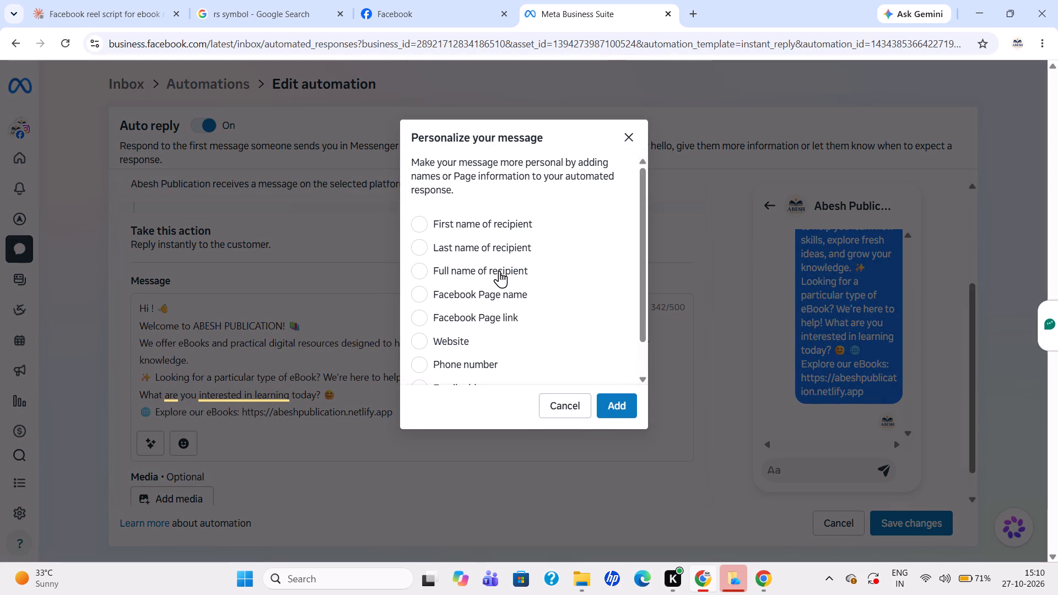
# Add the full name of recipient as the personalization in the auto reply greeting after "Hi".
pyautogui.click(447, 262)
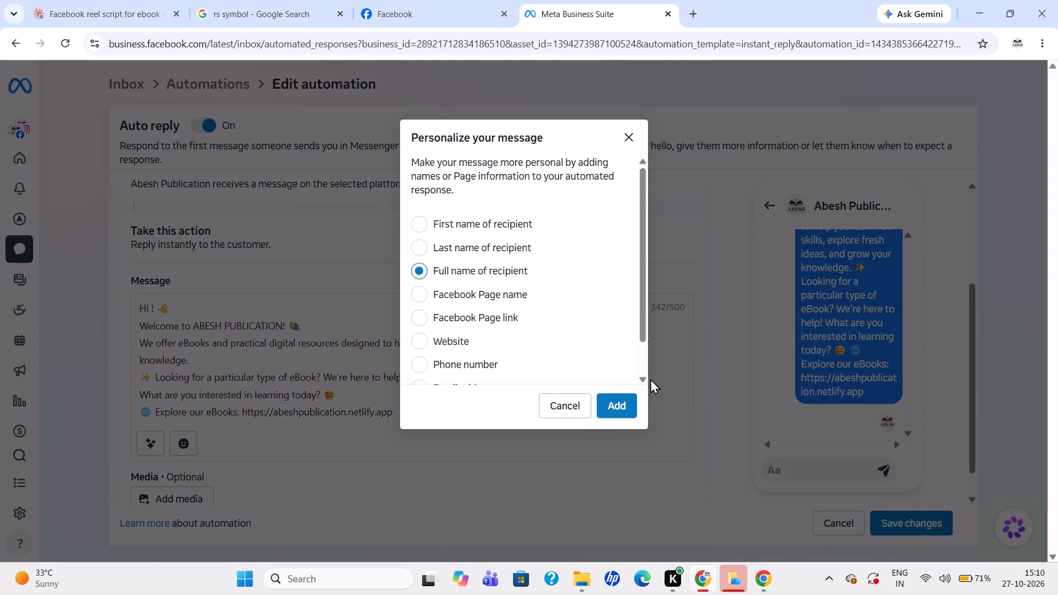
pyautogui.click(623, 397)
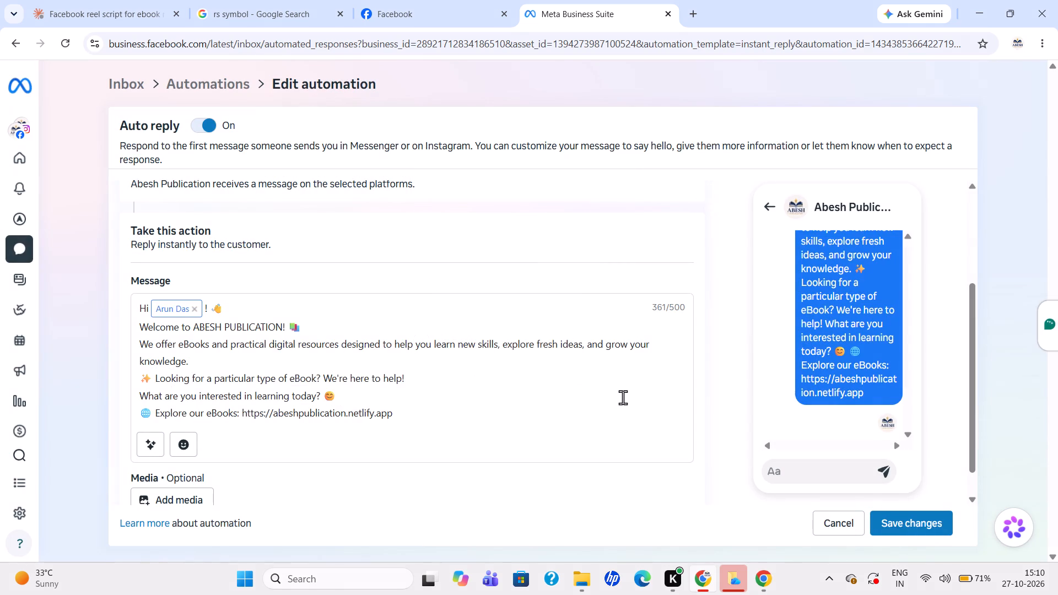
# Check the personalized welcome message and its preview, and save the changes to the Auto reply automation.
pyautogui.scroll(1, 841, 365)
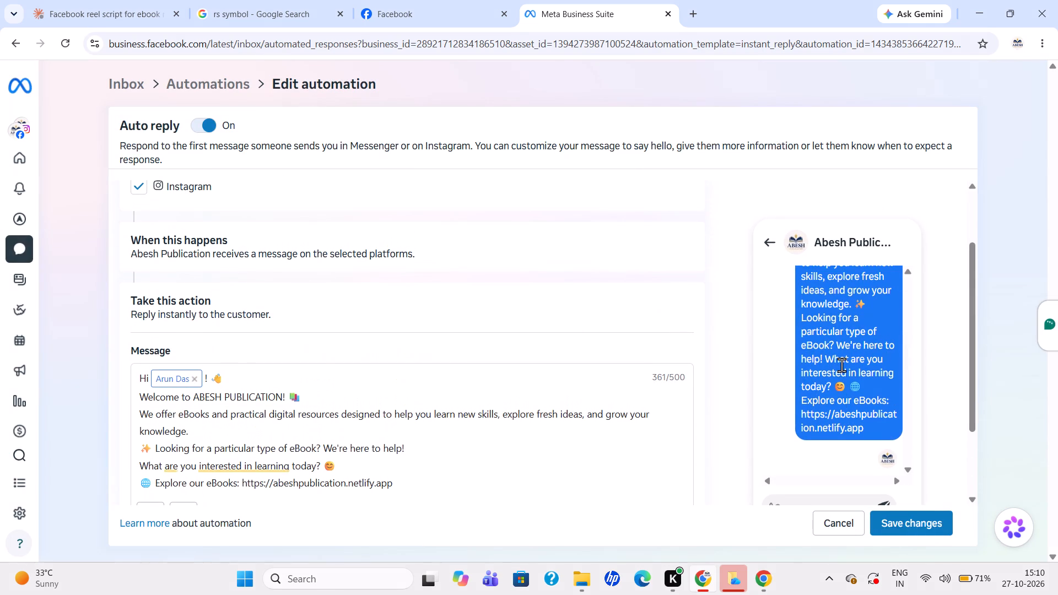
pyautogui.scroll(-2, 841, 365)
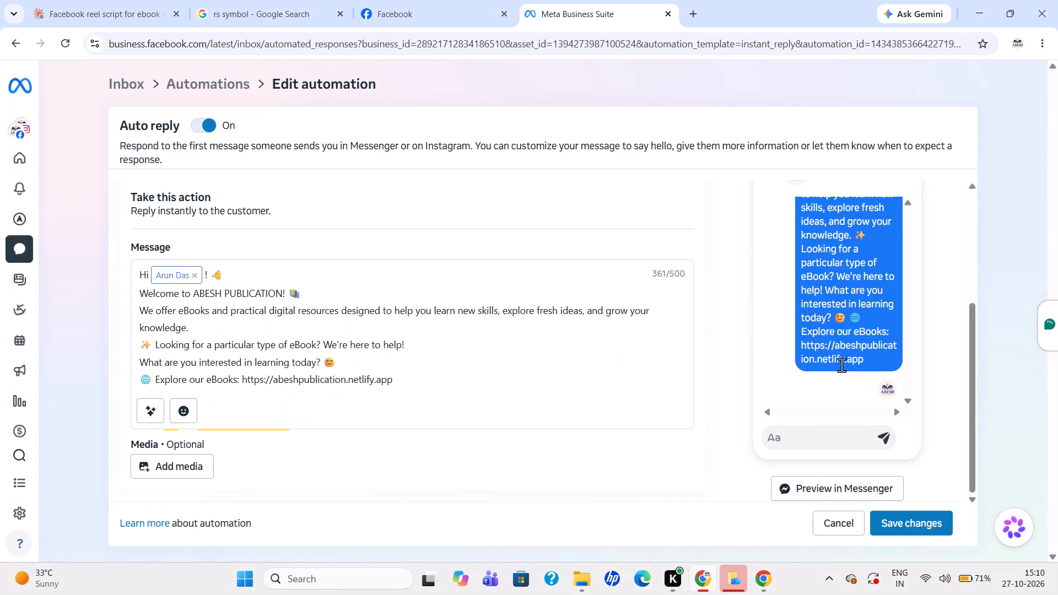
pyautogui.scroll(-1, 528, 399)
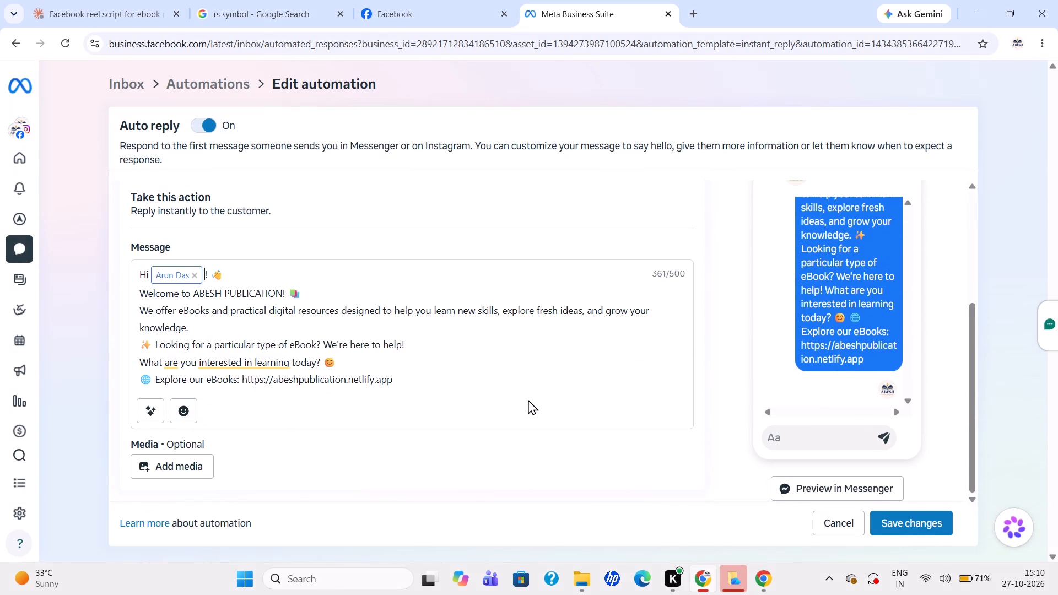
pyautogui.scroll(-1, 528, 399)
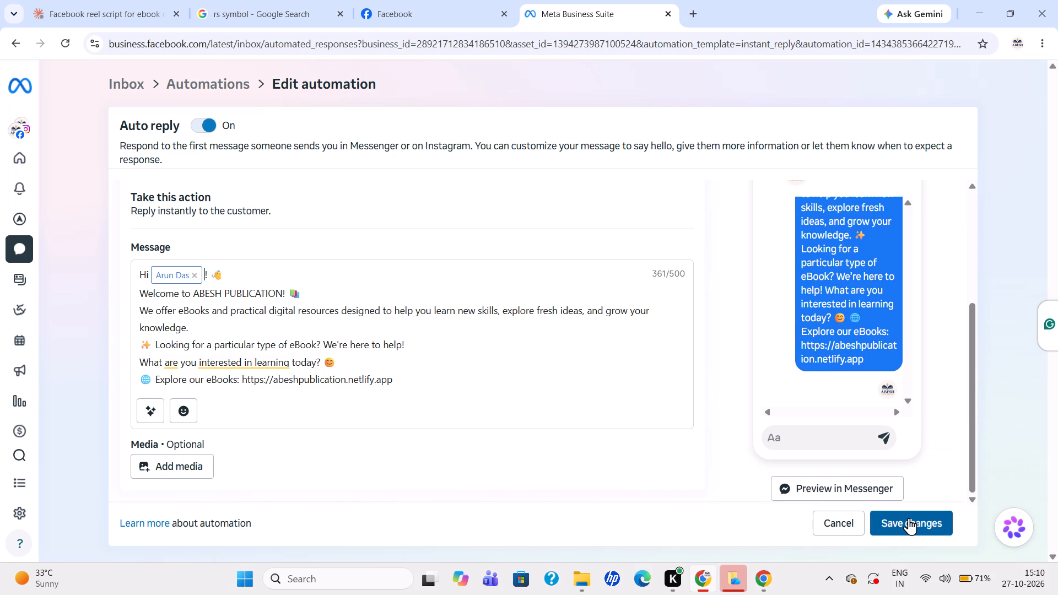
pyautogui.scroll(2, 587, 441)
pyautogui.scroll(-4, 587, 441)
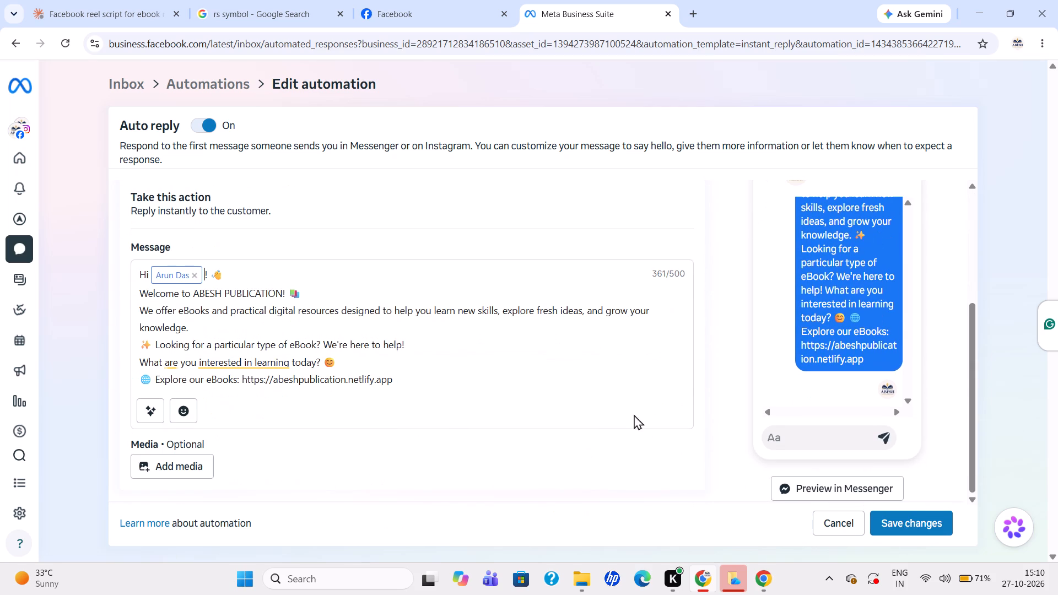
pyautogui.click(905, 519)
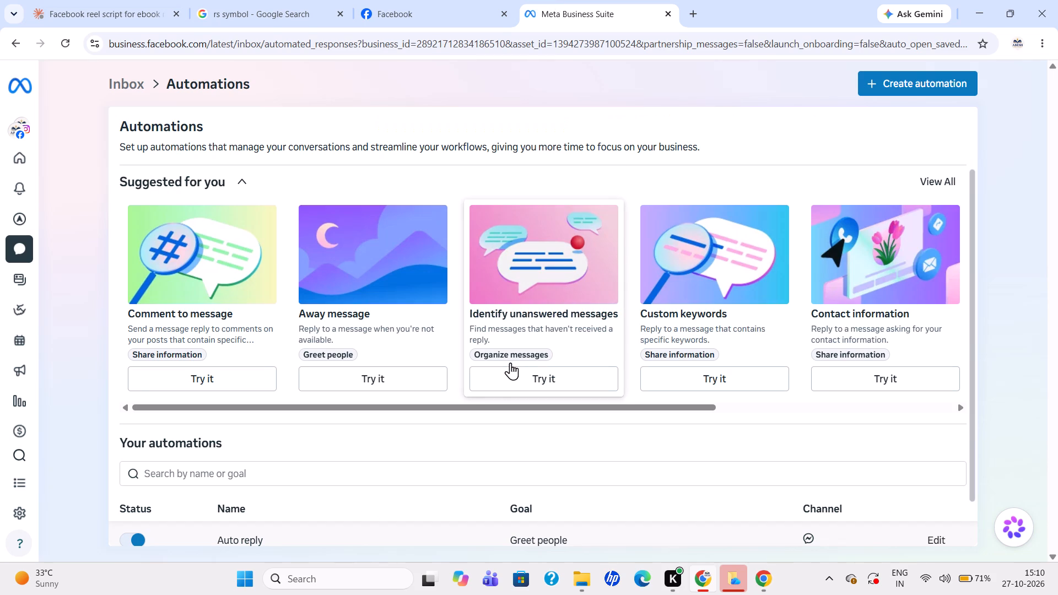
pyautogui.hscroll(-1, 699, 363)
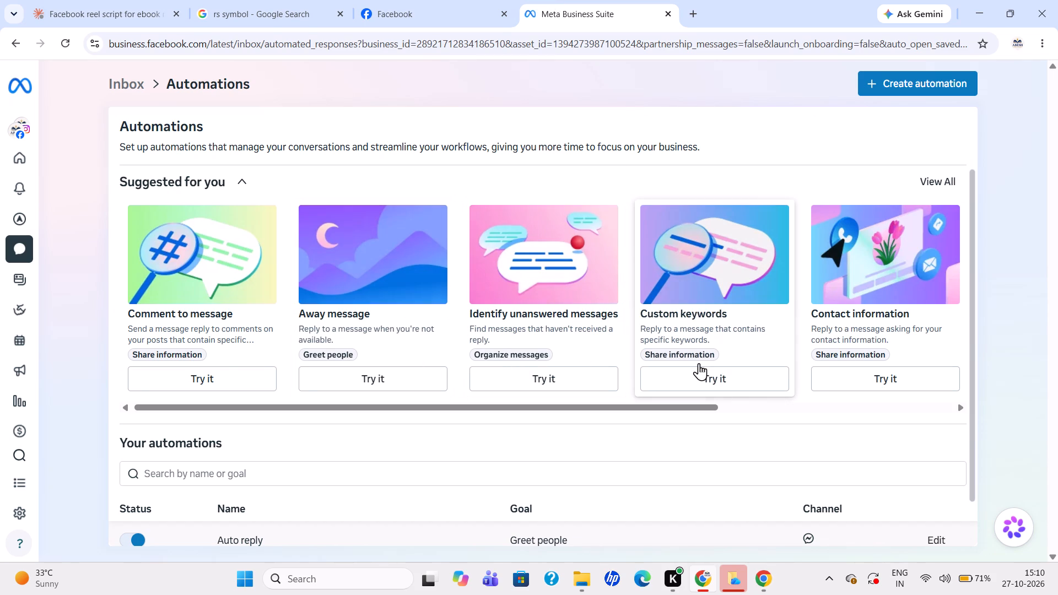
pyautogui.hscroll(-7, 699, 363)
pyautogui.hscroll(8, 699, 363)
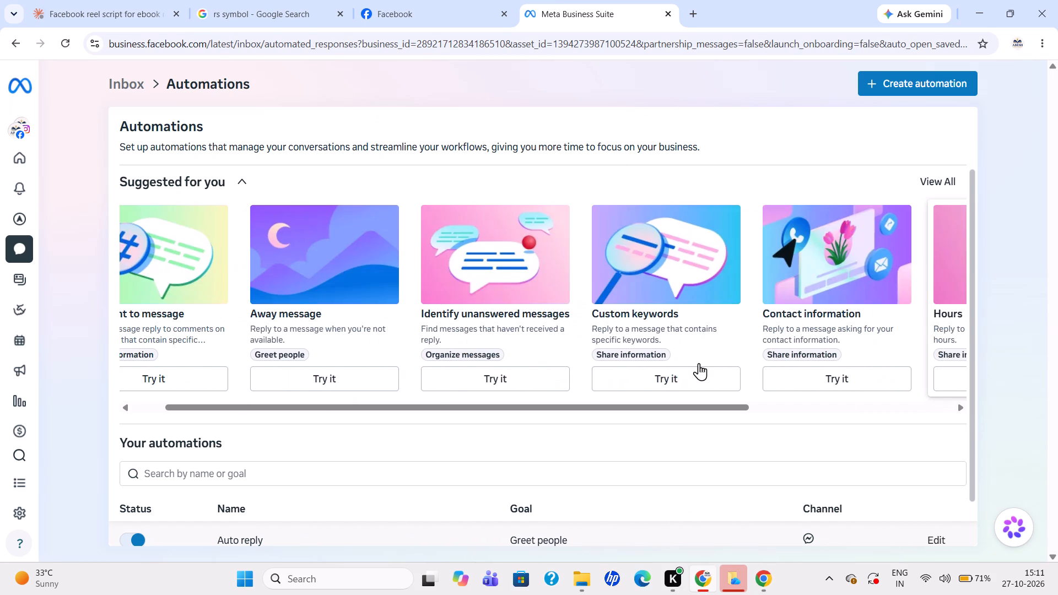
# Open the Auto reply automation for editing, deselect and reselect its Instagram channel, and save the changes.
pyautogui.scroll(-5, 699, 363)
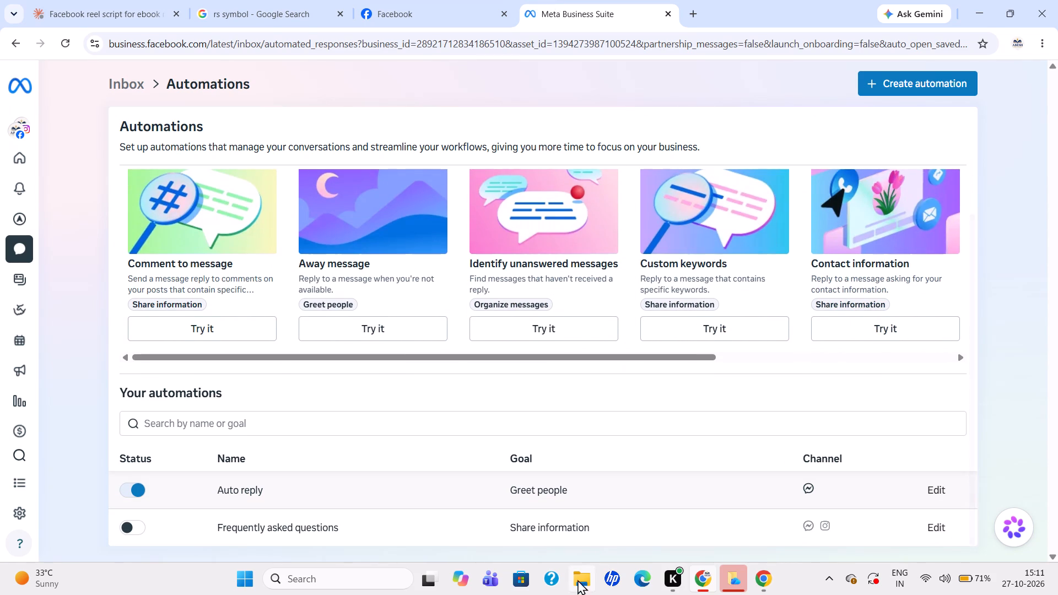
pyautogui.click(239, 531)
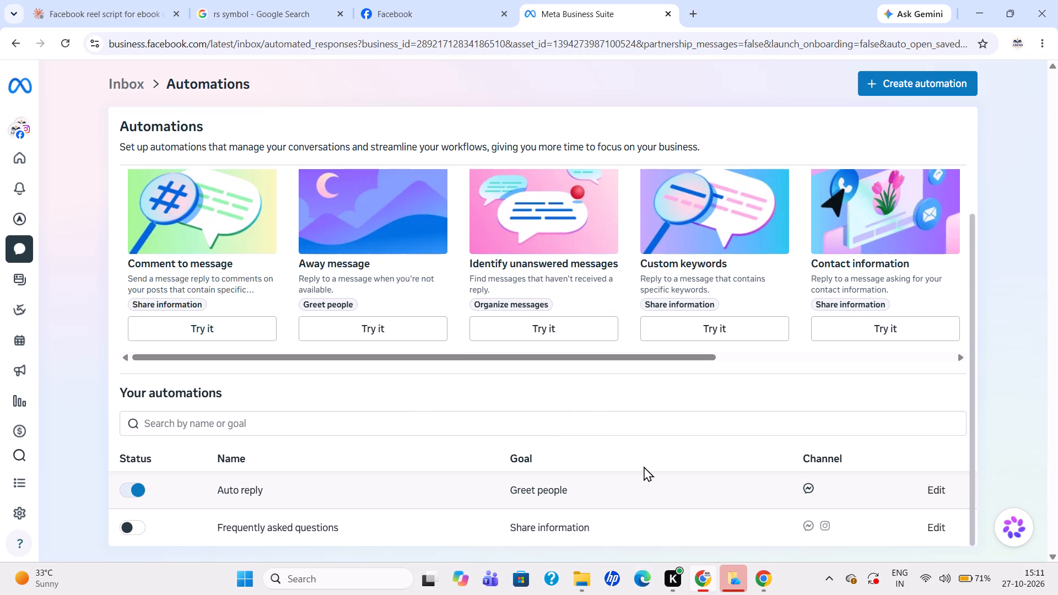
pyautogui.click(932, 487)
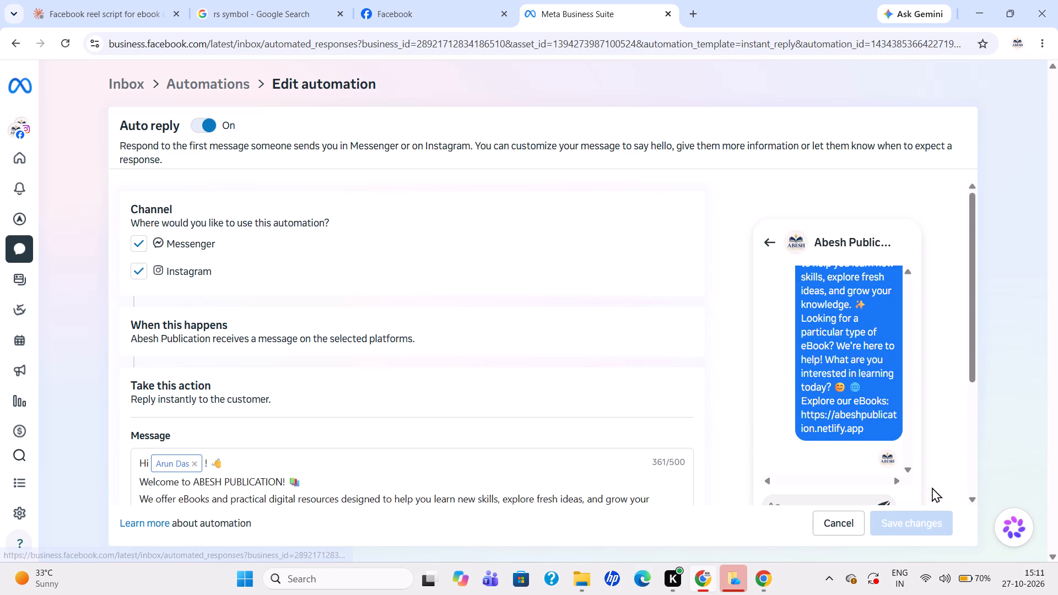
pyautogui.click(141, 268)
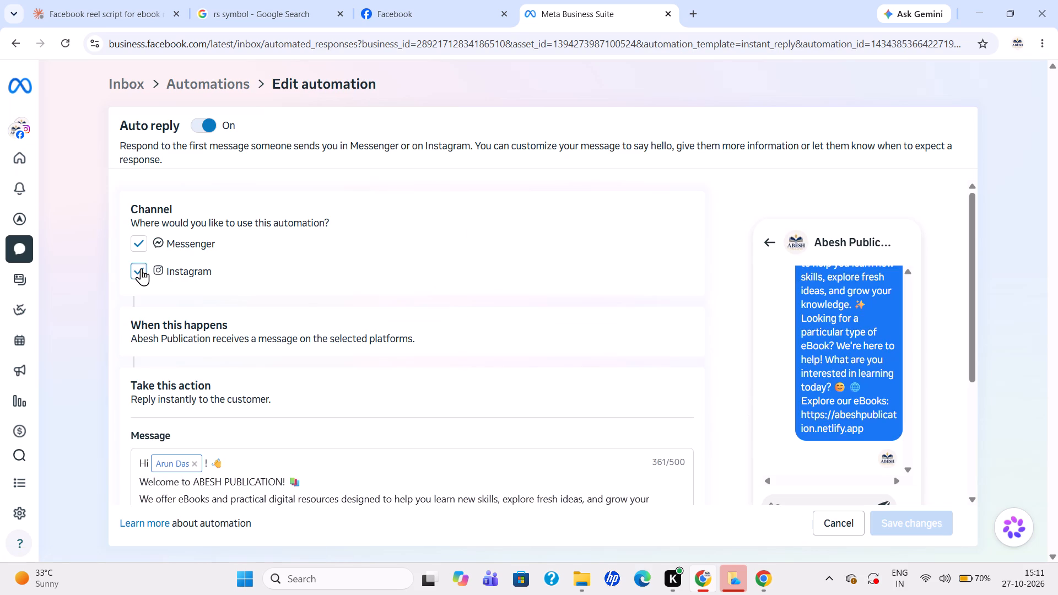
pyautogui.click(141, 268)
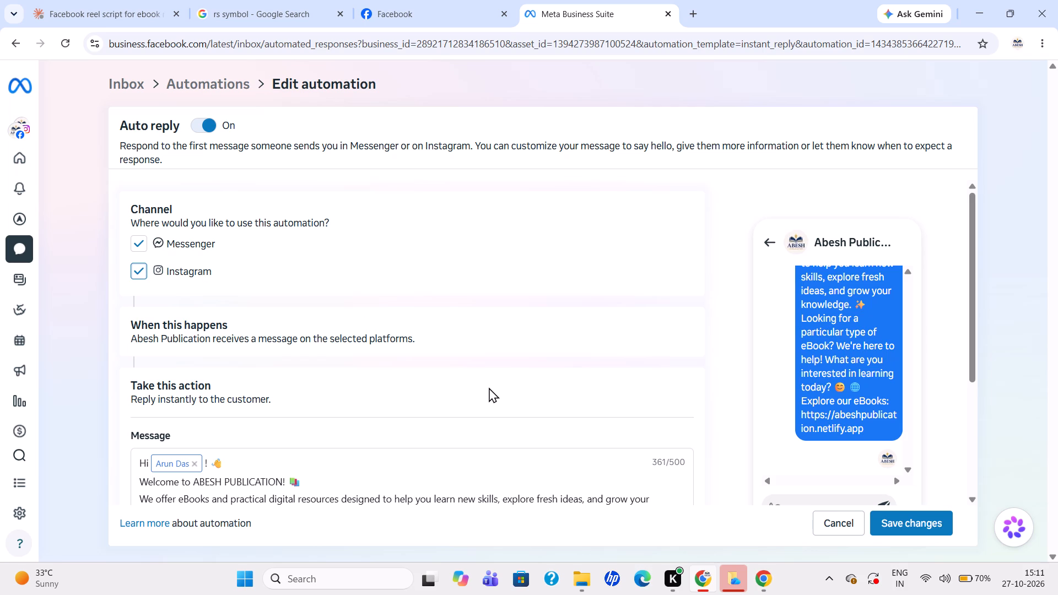
pyautogui.scroll(-3, 428, 360)
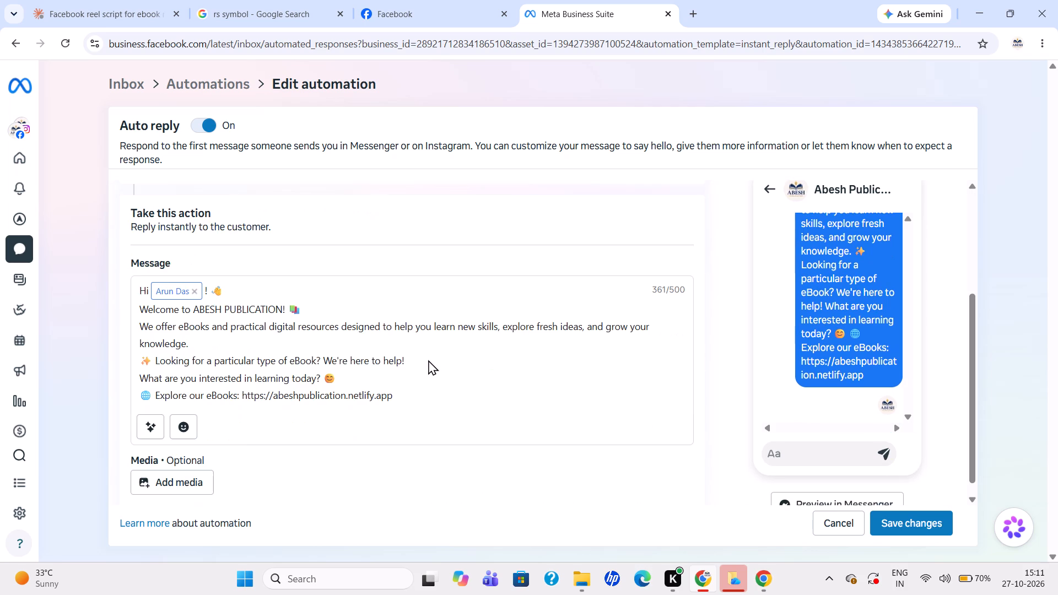
pyautogui.click(890, 531)
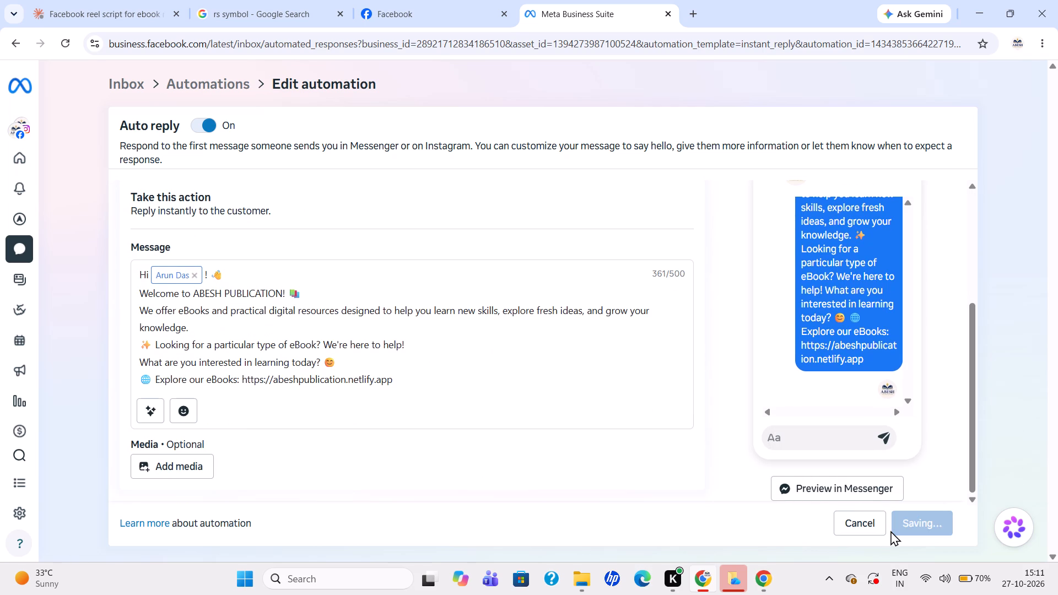
# Check the Auto reply entry and its assigned channel in the list of your automations.
pyautogui.scroll(-4, 704, 465)
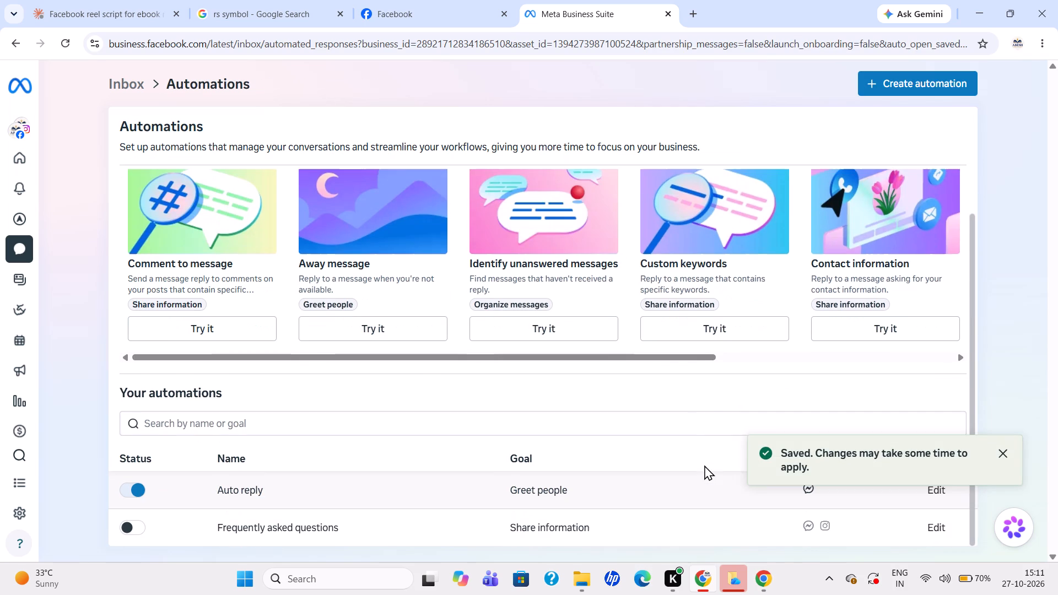
pyautogui.click(803, 490)
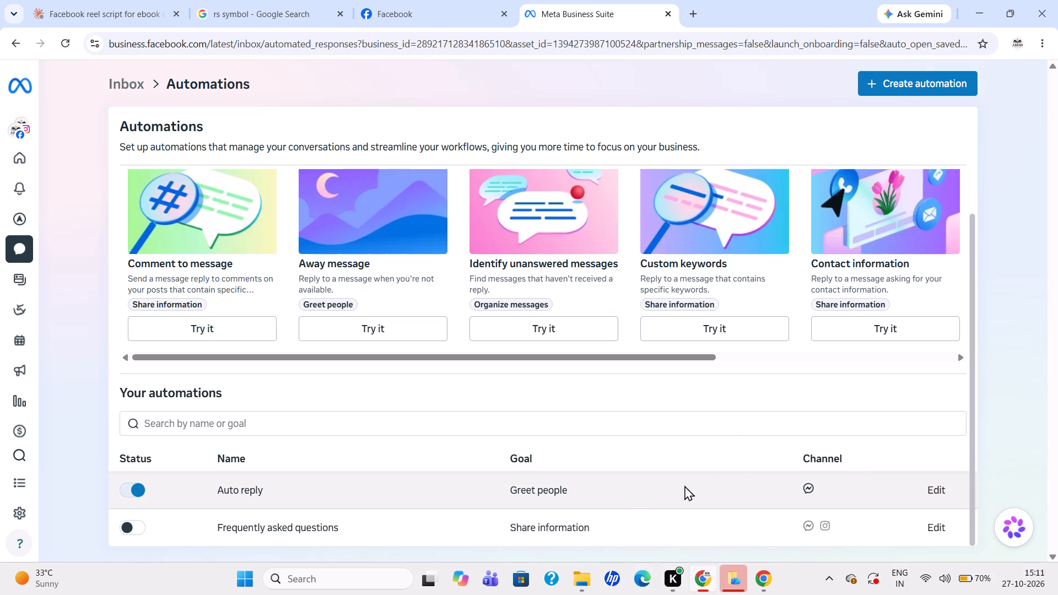
pyautogui.moveTo(592, 491); pyautogui.dragTo(590, 491)
pyautogui.moveTo(590, 491); pyautogui.dragTo(483, 496)
pyautogui.click(483, 496)
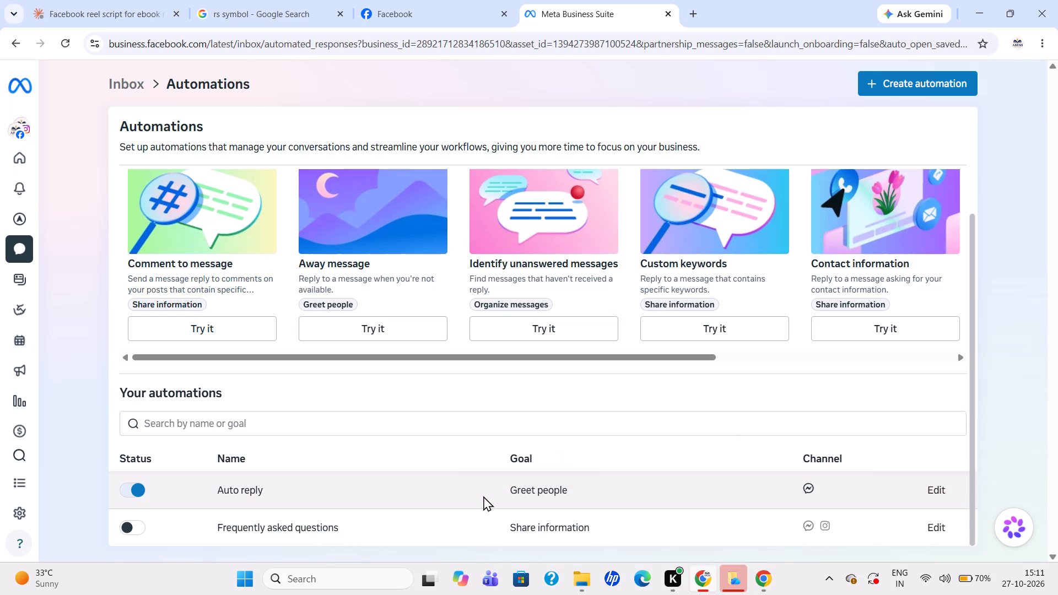
pyautogui.doubleClick(483, 496)
pyautogui.scroll(3, 483, 496)
pyautogui.scroll(-2, 483, 496)
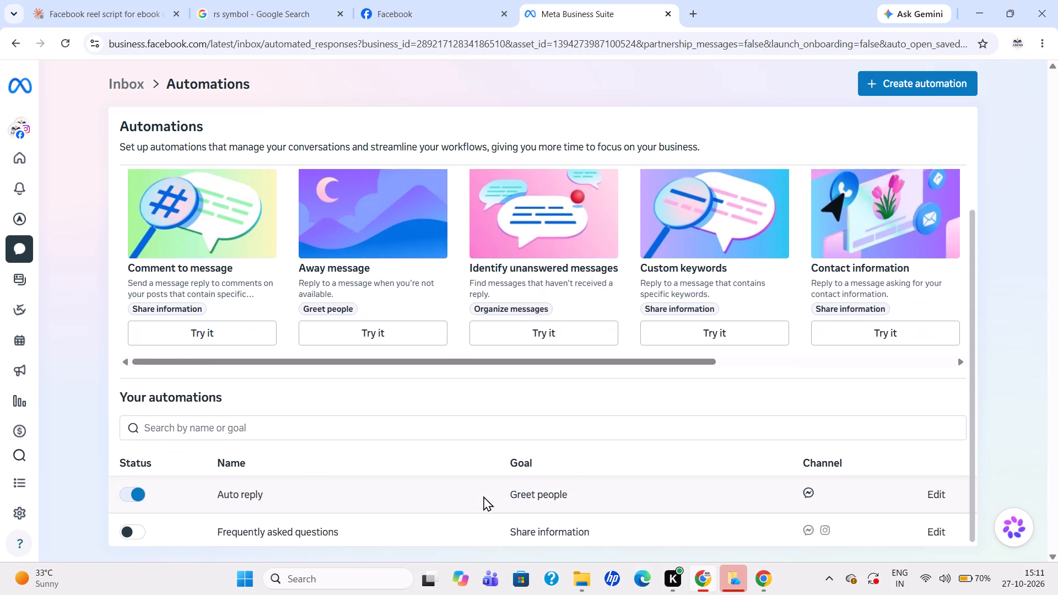
pyautogui.scroll(3, 517, 558)
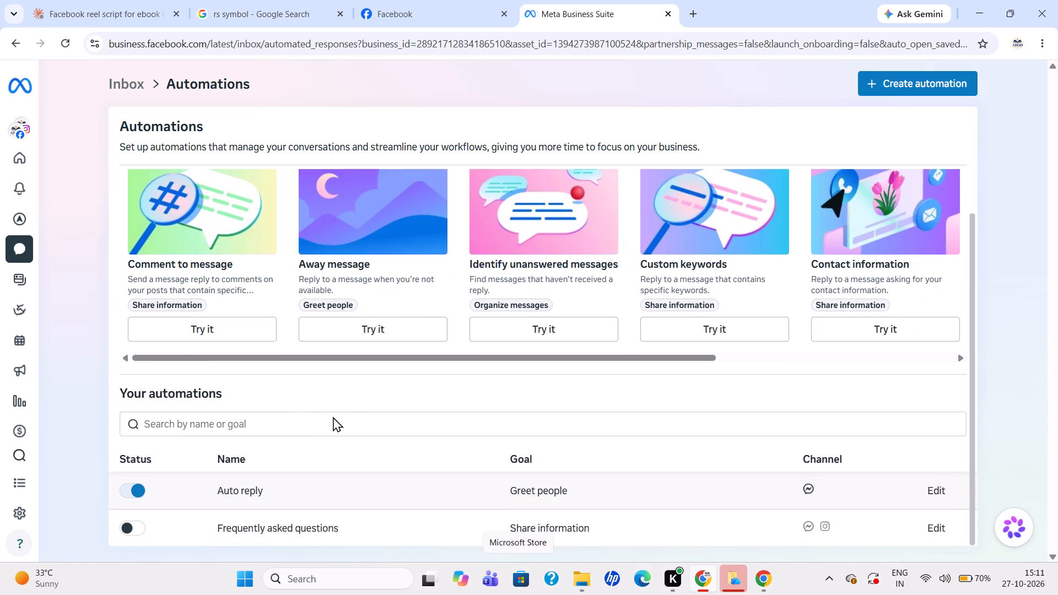
# Start a new Comment to message automation from the suggested automations.
pyautogui.scroll(1, 350, 419)
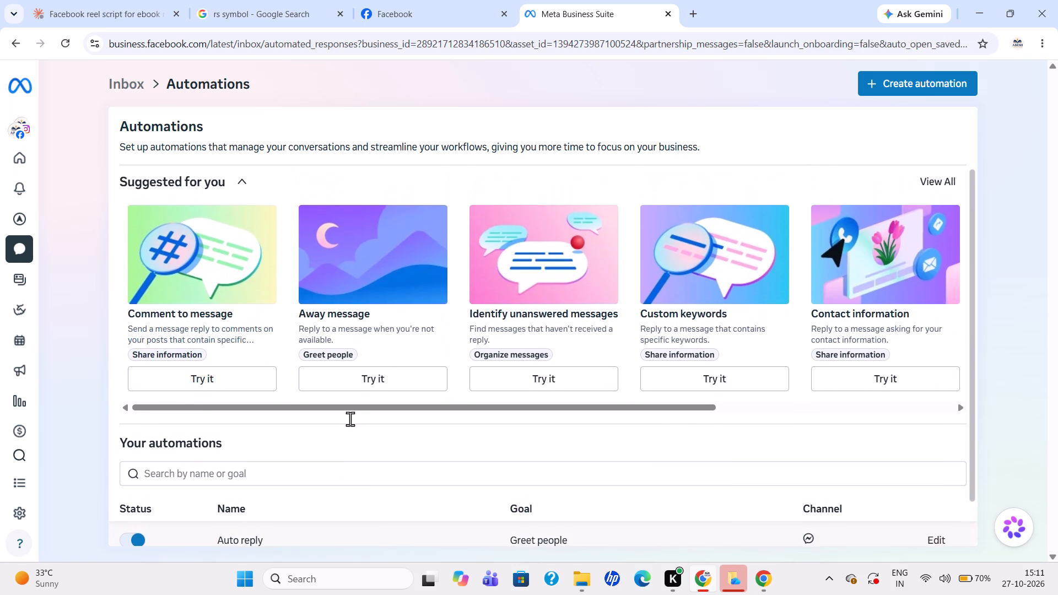
pyautogui.scroll(1, 350, 419)
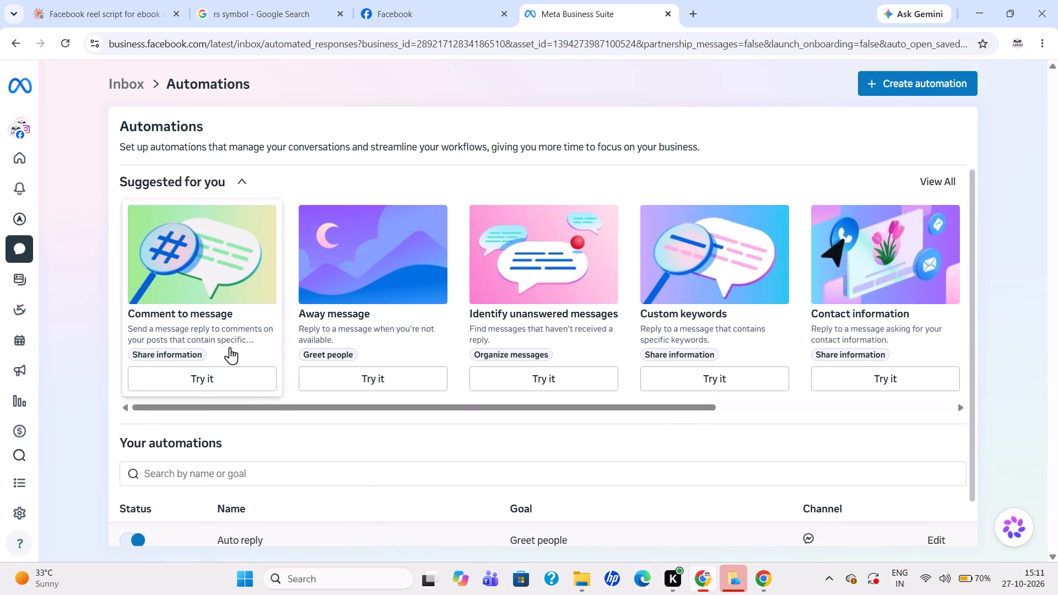
pyautogui.click(224, 383)
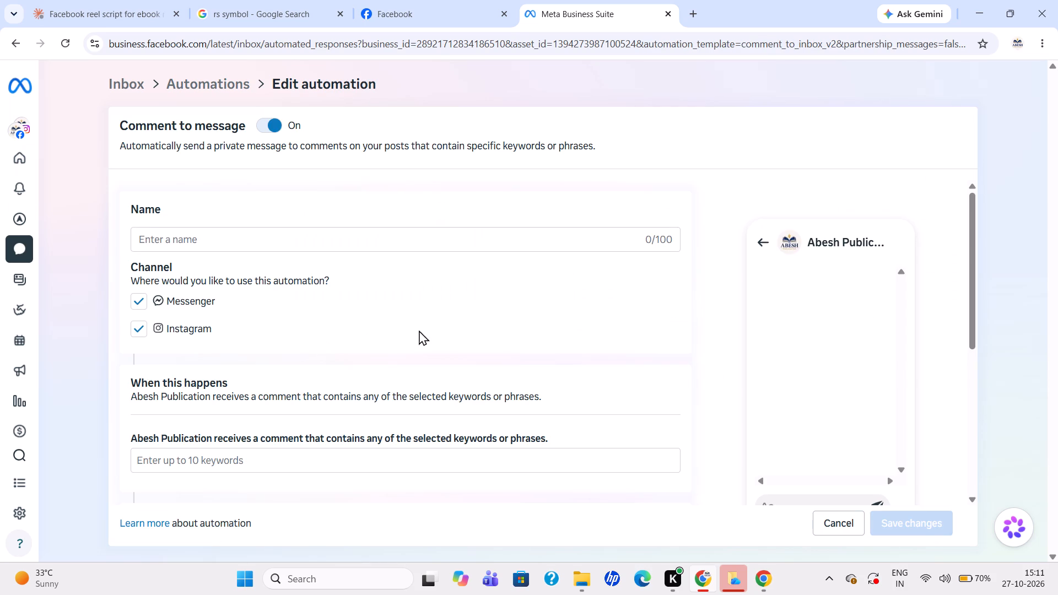
# Examine the Comment to message form's name, channel, keyword trigger, private message and comment reply settings.
pyautogui.scroll(-3, 494, 342)
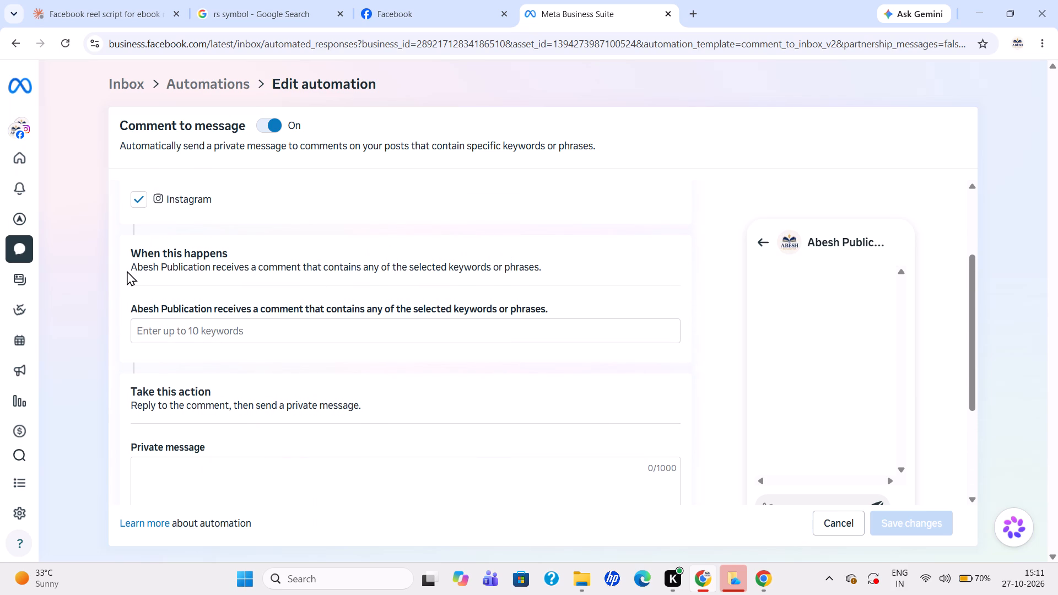
pyautogui.moveTo(127, 271); pyautogui.dragTo(290, 273)
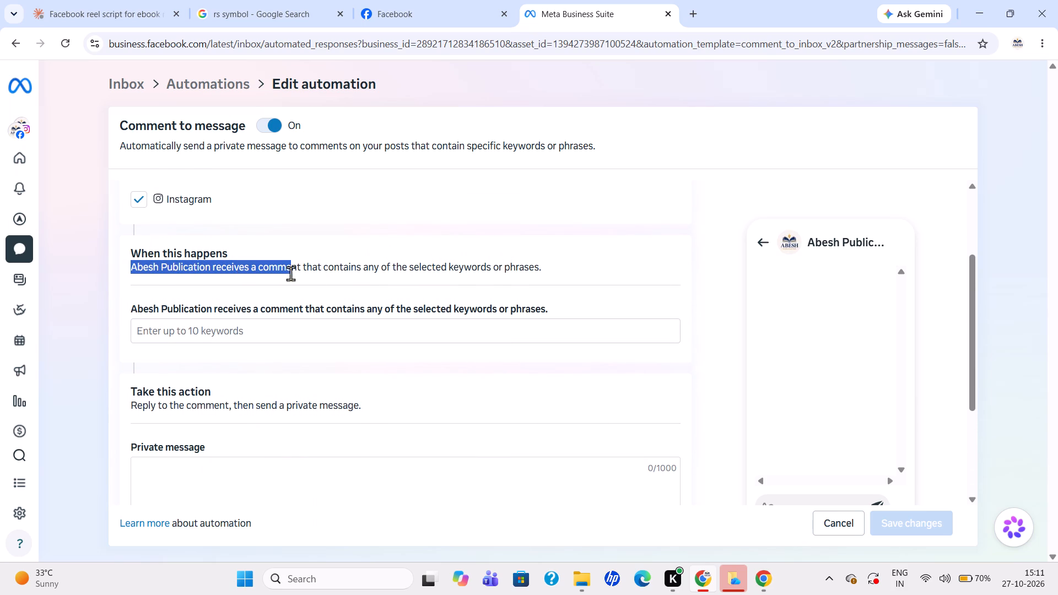
pyautogui.moveTo(290, 273); pyautogui.dragTo(467, 275)
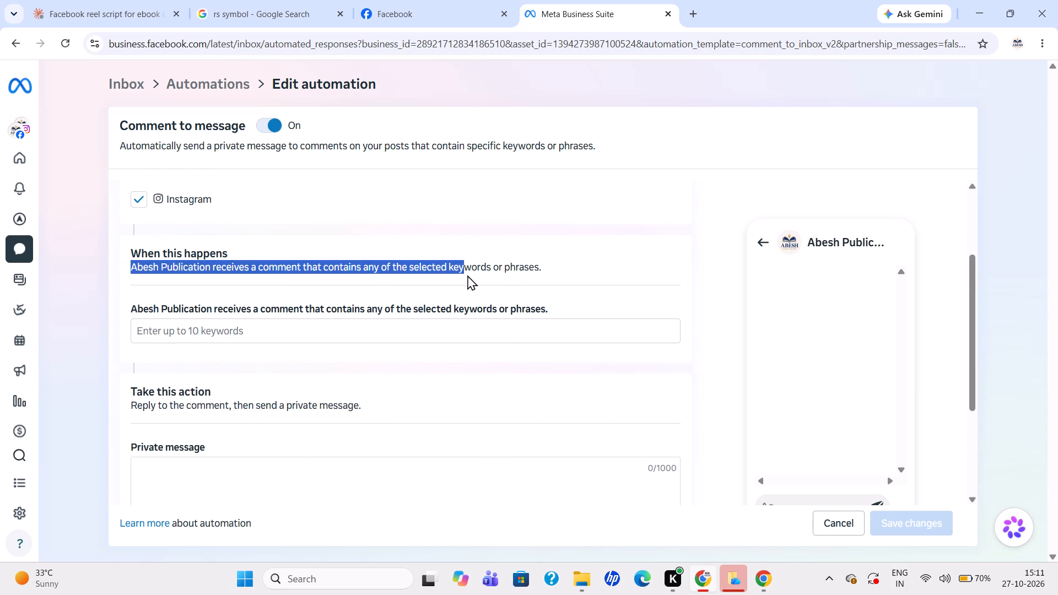
pyautogui.moveTo(467, 275); pyautogui.dragTo(566, 274)
pyautogui.click(566, 274)
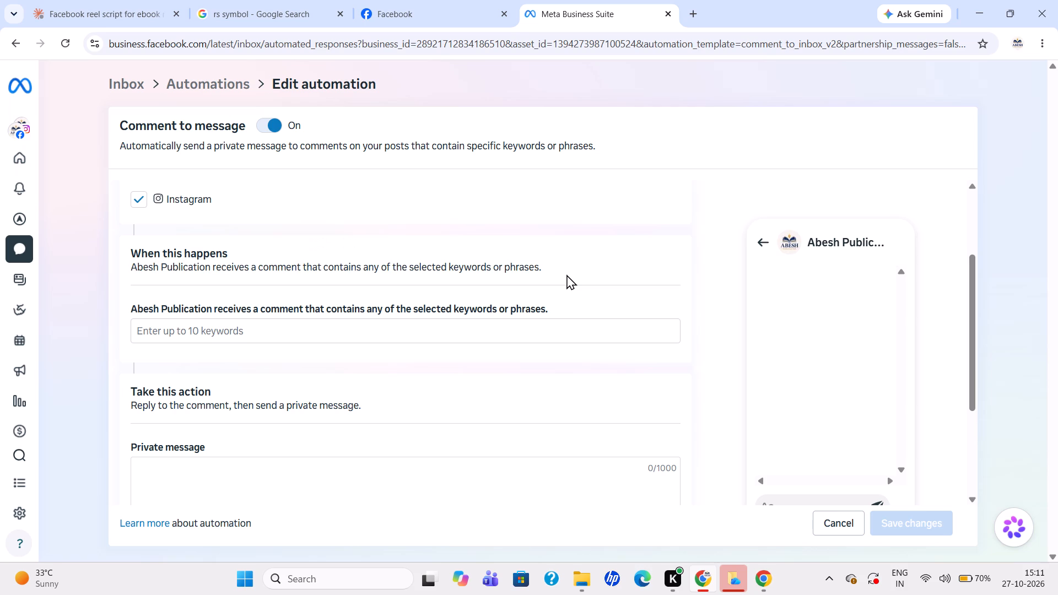
pyautogui.scroll(5, 566, 274)
pyautogui.scroll(-1, 566, 274)
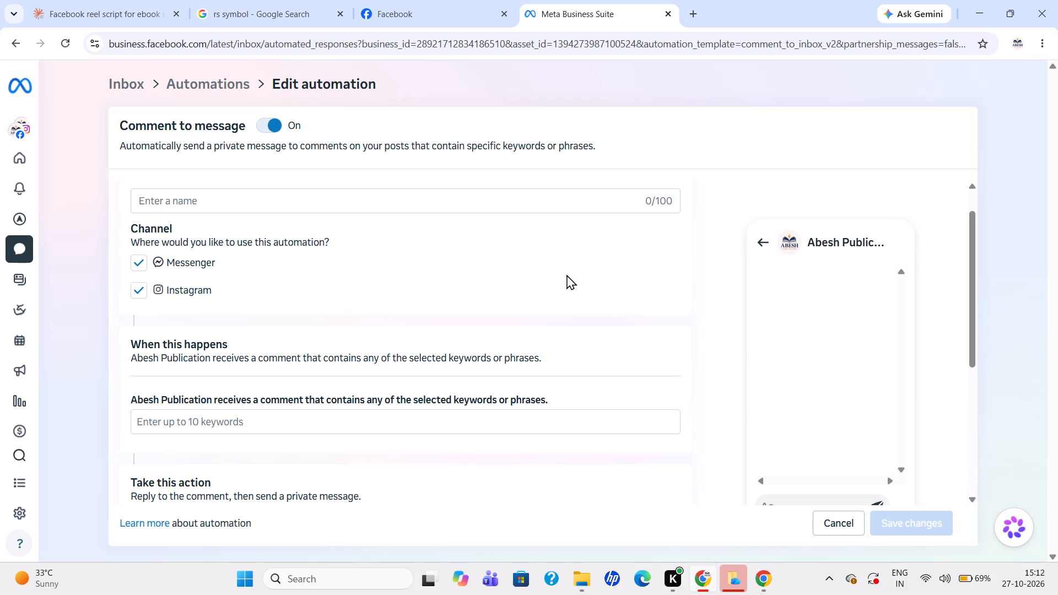
pyautogui.scroll(-4, 566, 274)
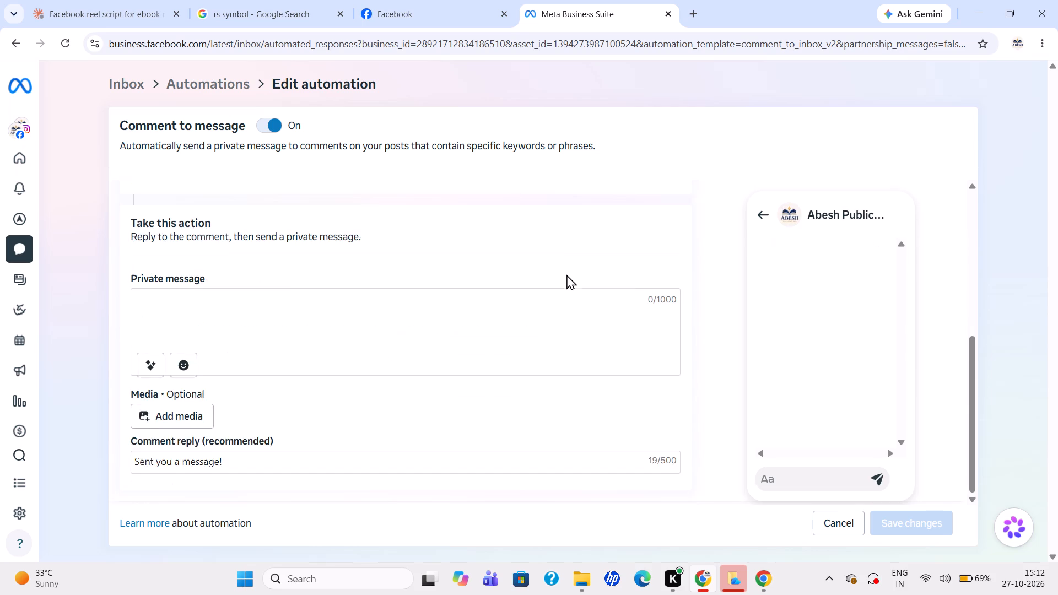
pyautogui.scroll(3, 566, 274)
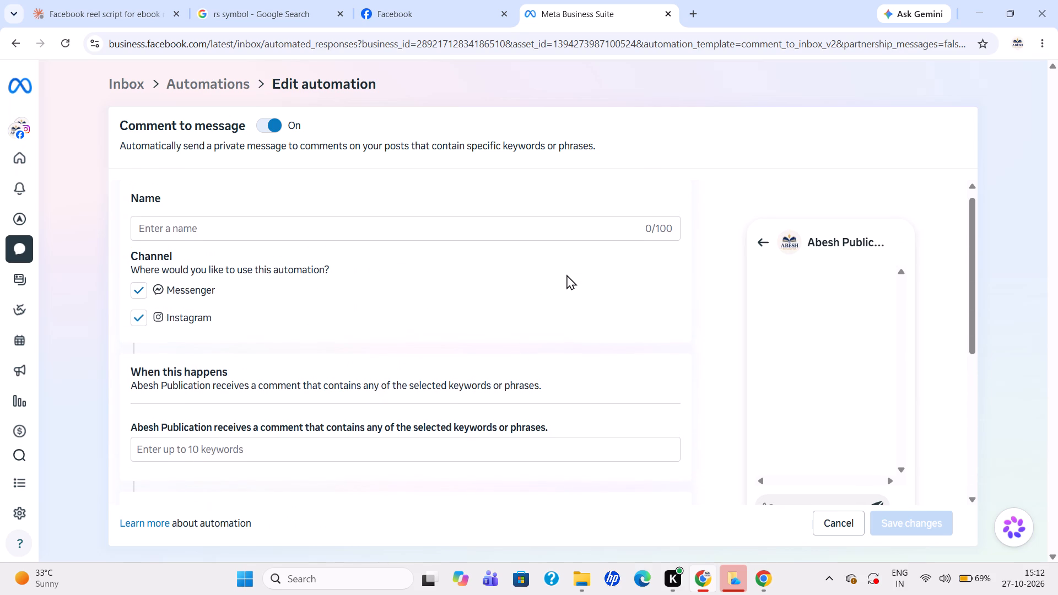
pyautogui.scroll(1, 566, 274)
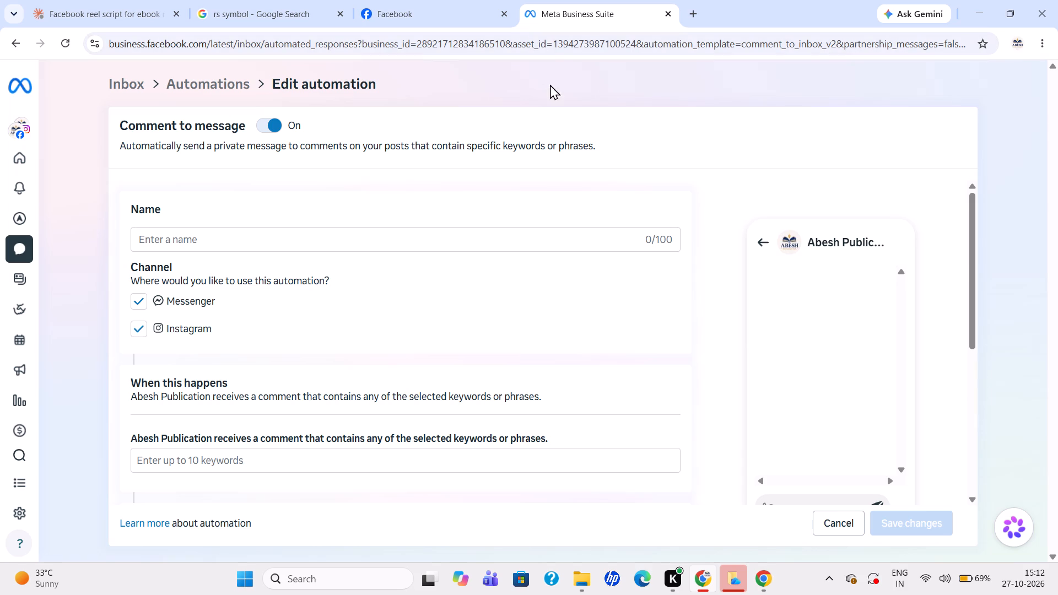
# Look through the Comment to message automation form, from its name and channels to the keywords, private message and comment reply settings.
pyautogui.click(569, 237)
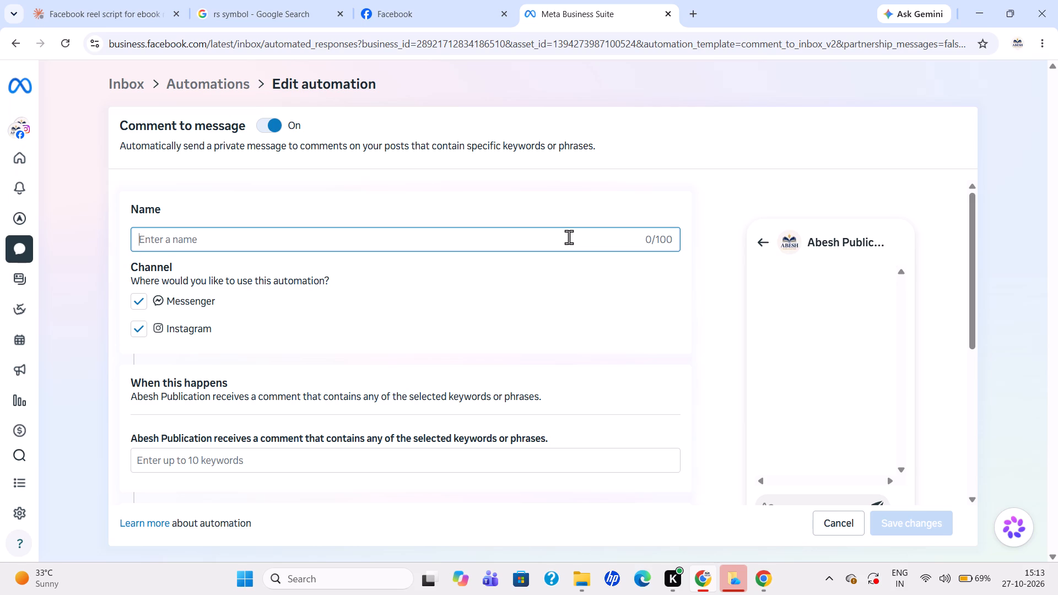
pyautogui.scroll(-5, 569, 237)
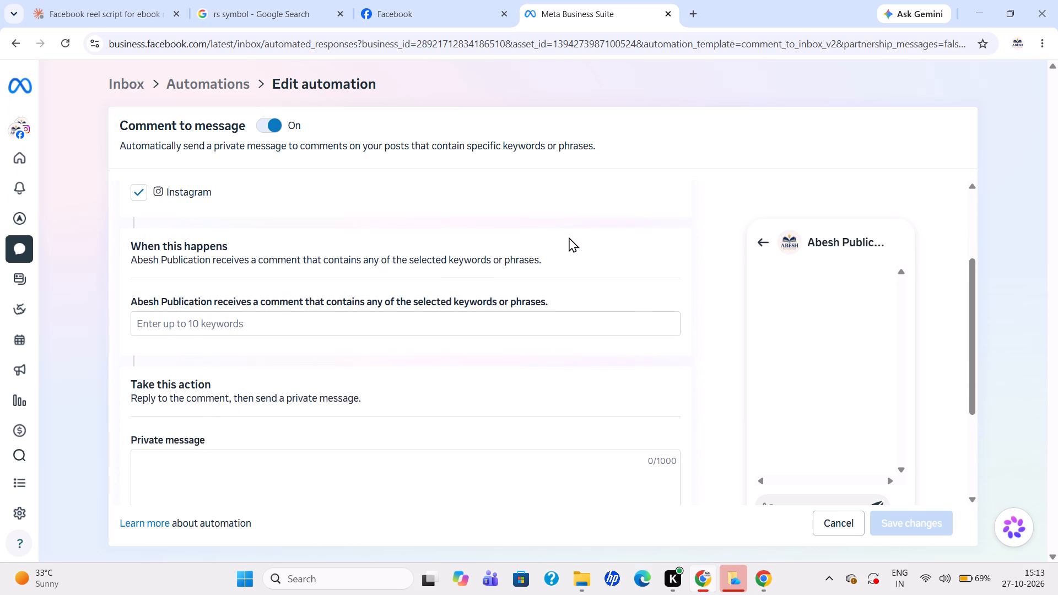
pyautogui.scroll(-2, 569, 237)
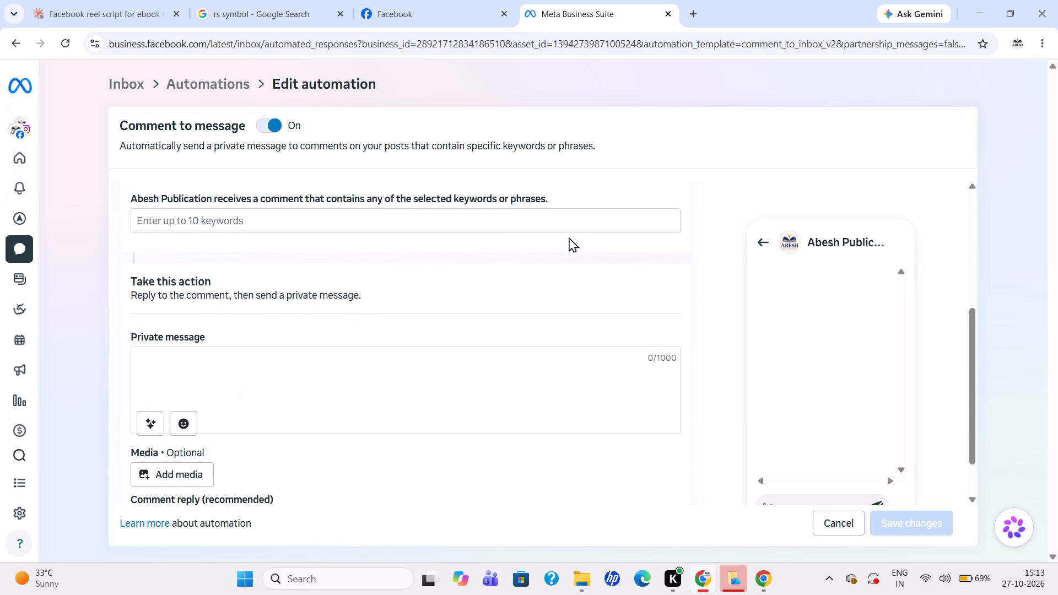
pyautogui.scroll(2, 569, 237)
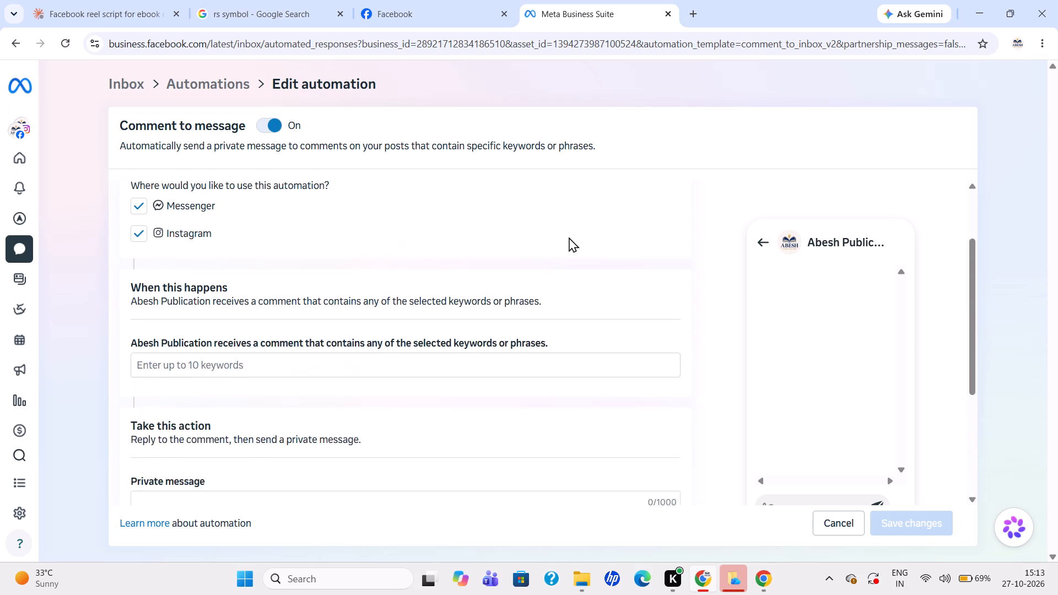
pyautogui.scroll(4, 569, 237)
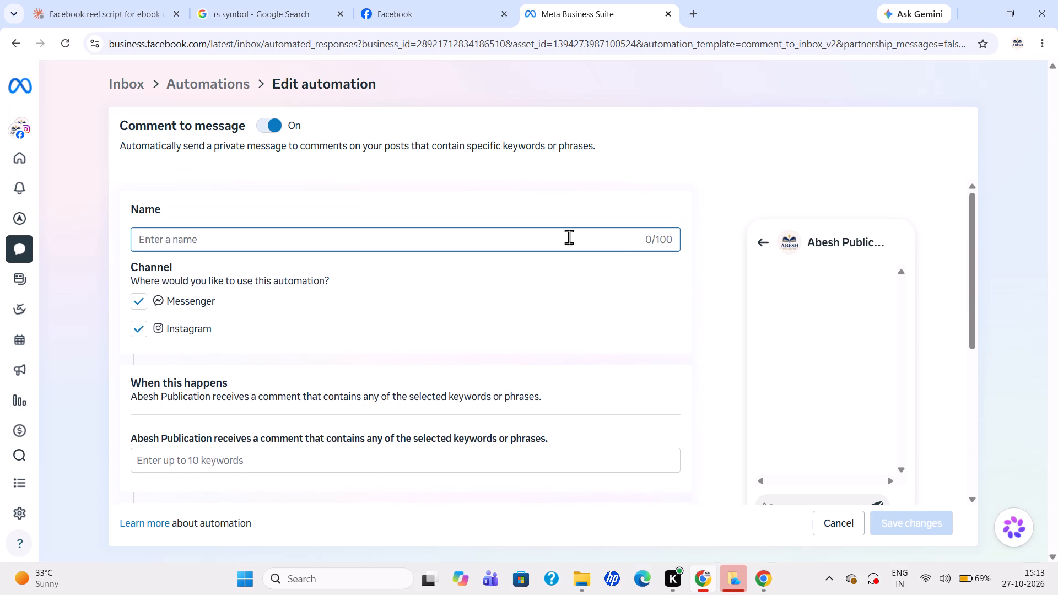
pyautogui.scroll(-3, 569, 237)
pyautogui.scroll(7, 569, 237)
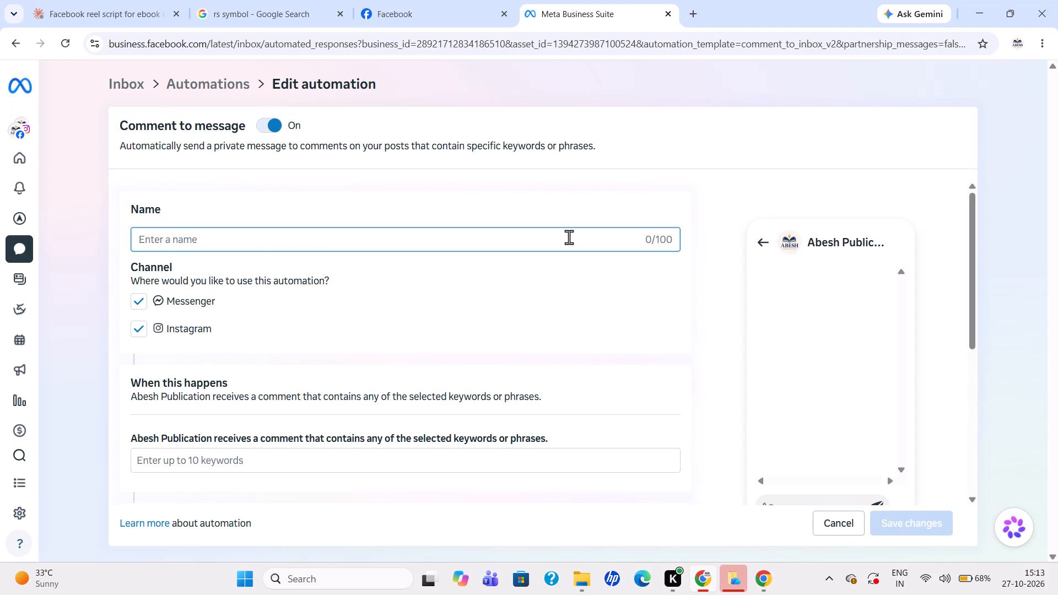
pyautogui.scroll(-4, 569, 237)
pyautogui.scroll(6, 569, 237)
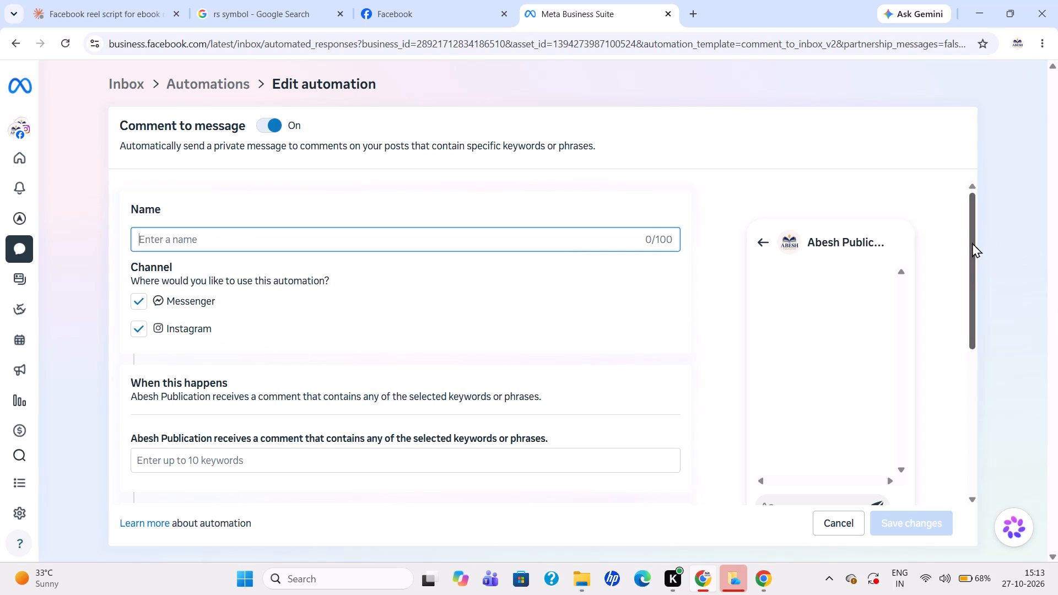
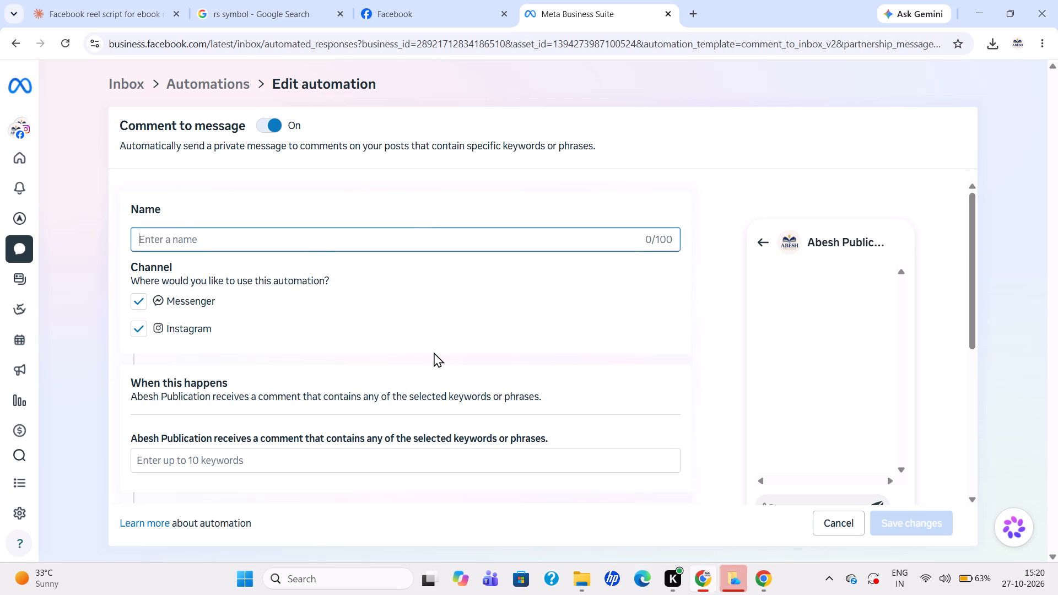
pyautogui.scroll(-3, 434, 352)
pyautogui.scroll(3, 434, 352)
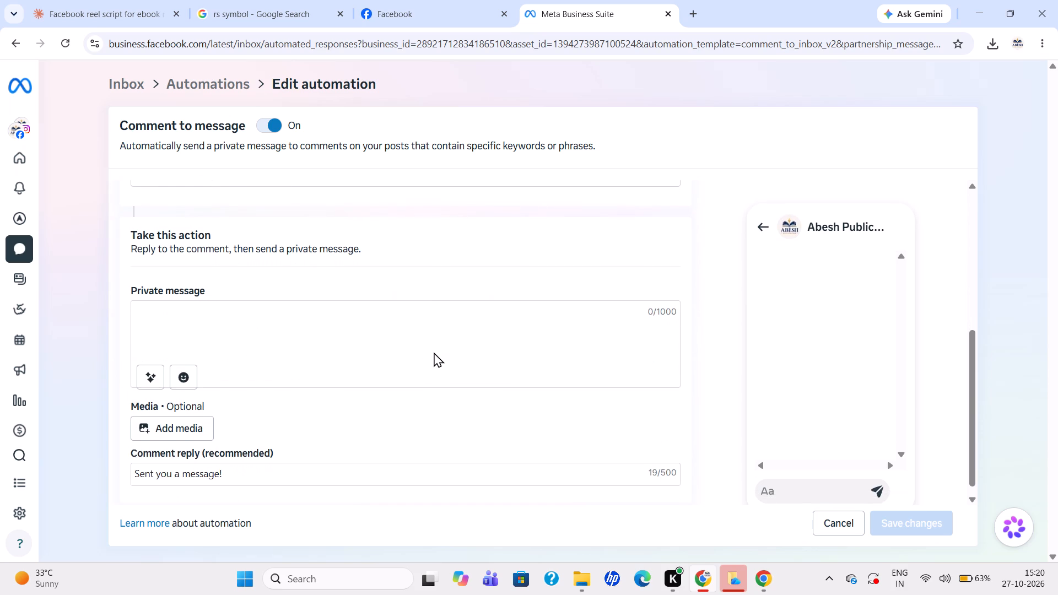
# In Meta Business Suite, replace the comment reply text of the Comment to message automation with "Check your ".
pyautogui.click(239, 465)
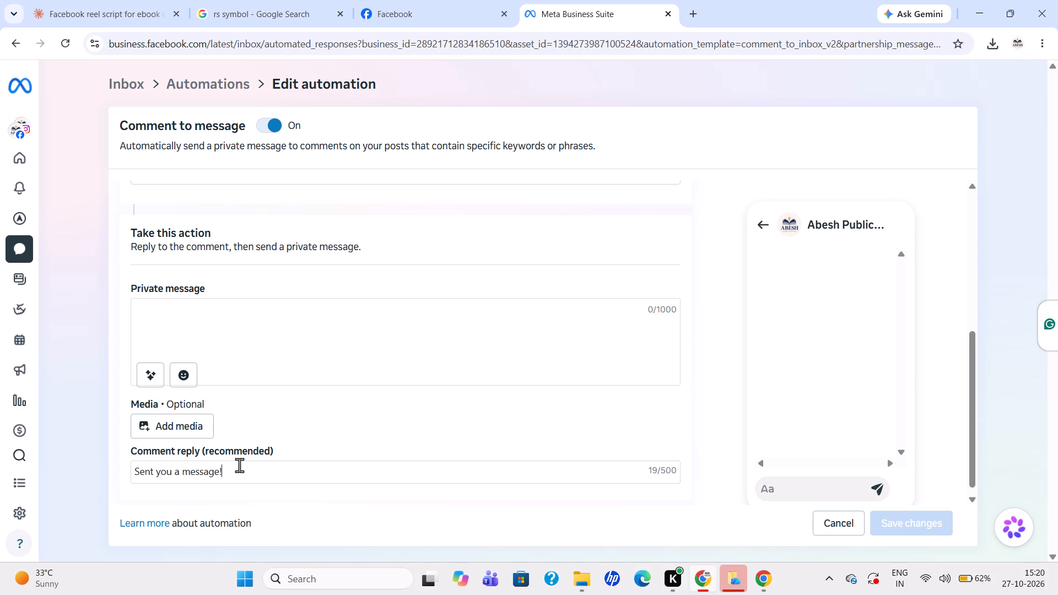
pyautogui.moveTo(239, 465); pyautogui.dragTo(116, 473)
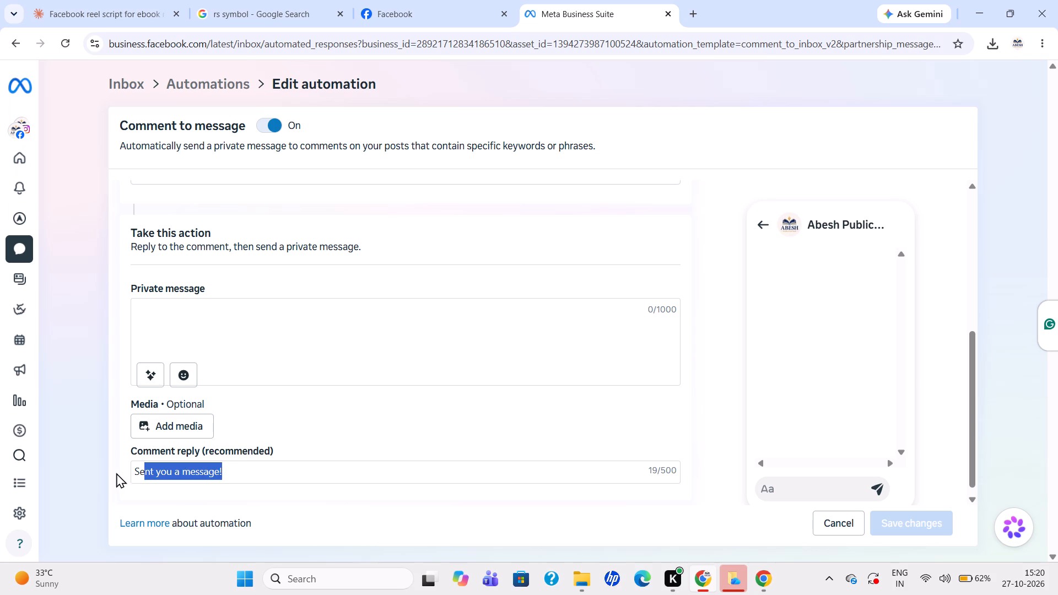
pyautogui.moveTo(116, 473); pyautogui.dragTo(108, 473)
pyautogui.hotkey('shift', 'c')
pyautogui.write('hec')
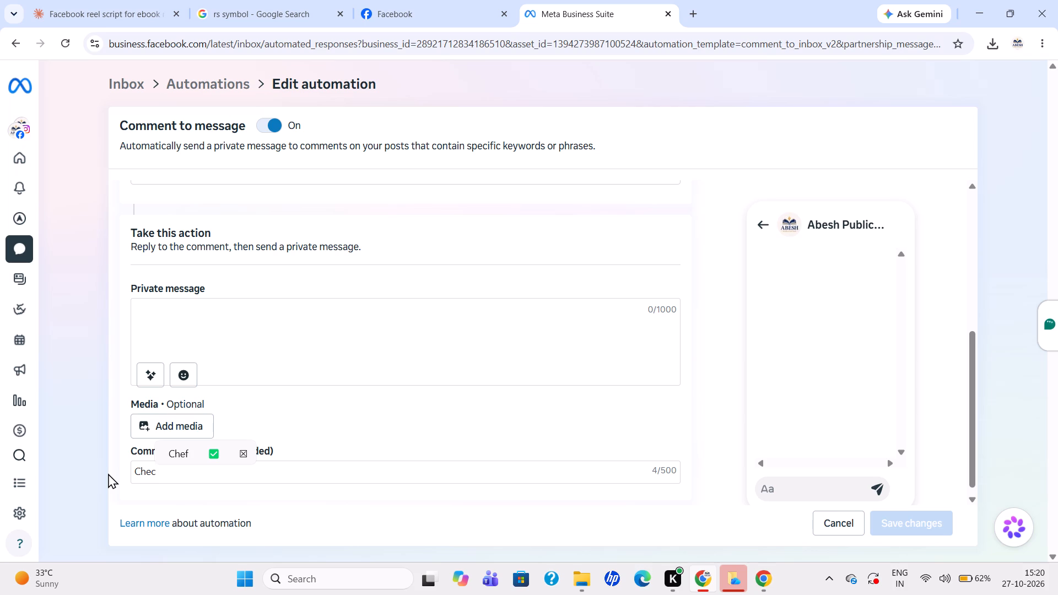
pyautogui.press('k')
pyautogui.press('space')
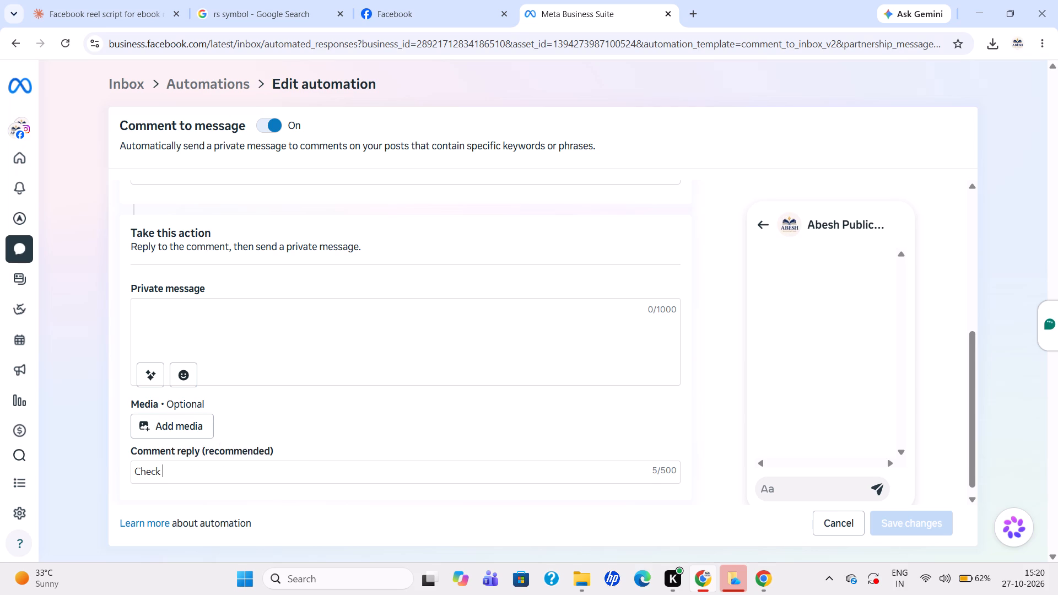
pyautogui.write('your')
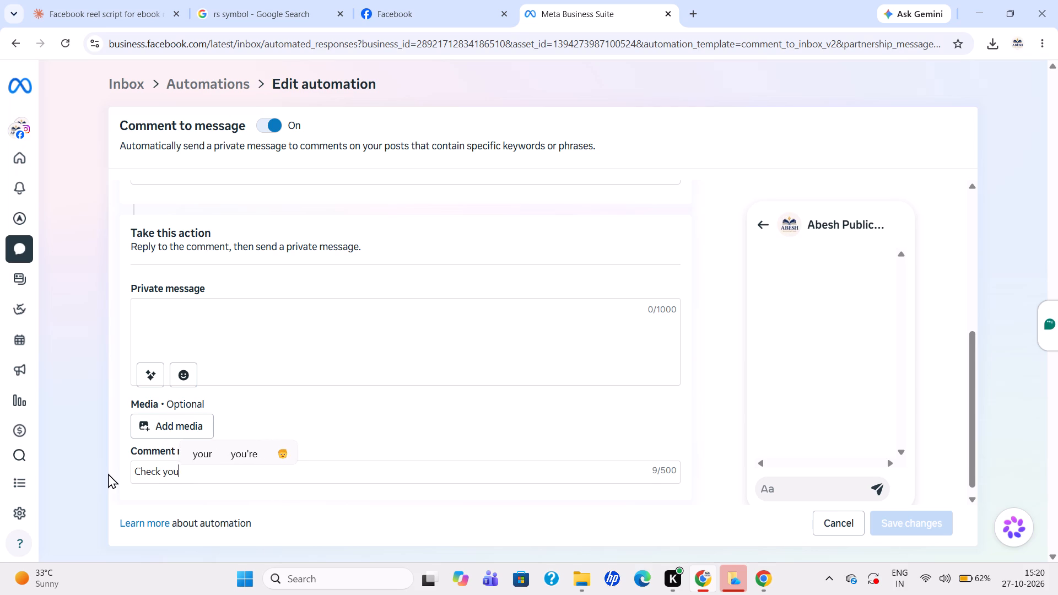
pyautogui.press('space')
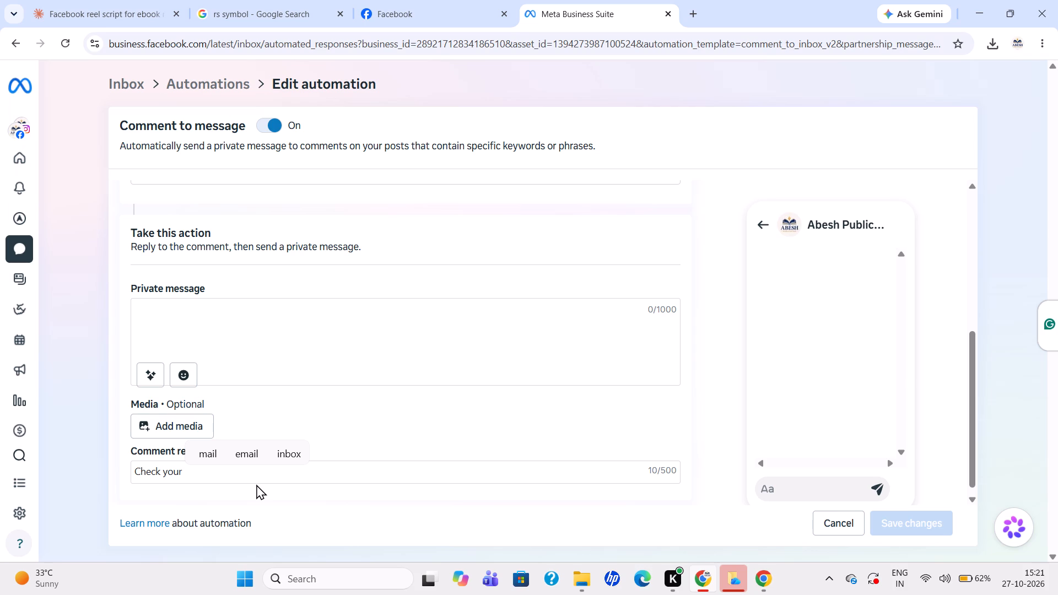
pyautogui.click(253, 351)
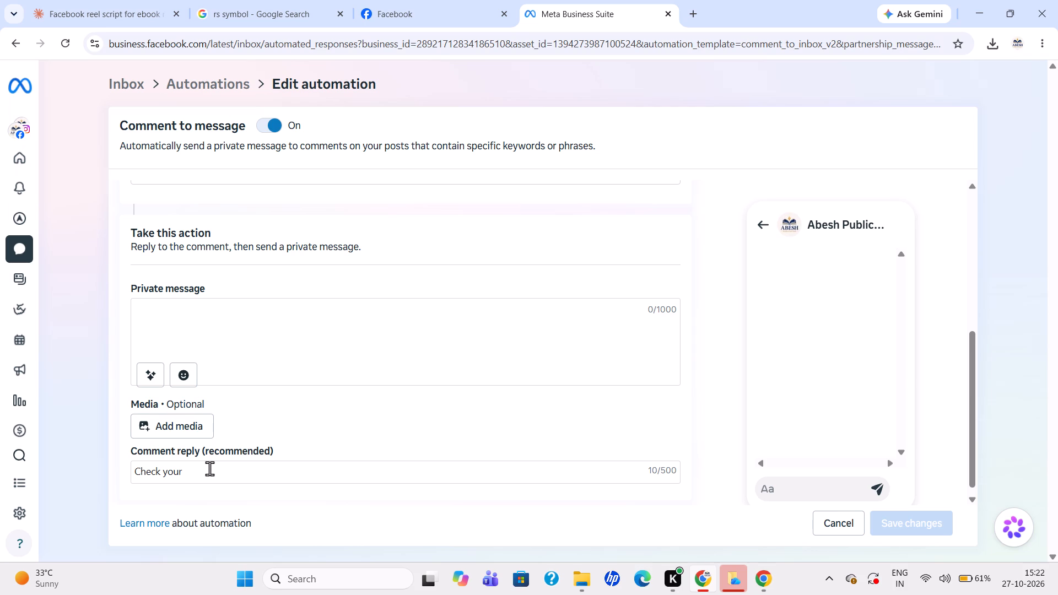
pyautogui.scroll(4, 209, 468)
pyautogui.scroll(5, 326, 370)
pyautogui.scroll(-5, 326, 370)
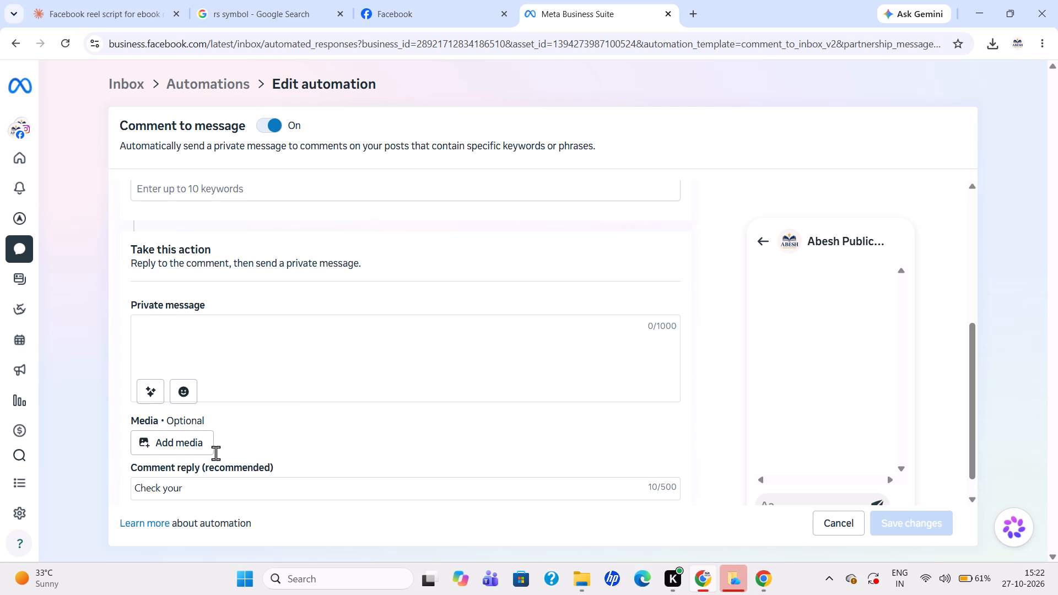
# Continue the comment reply after "Check your" with "inbox! All the details have been sent".
pyautogui.click(204, 463)
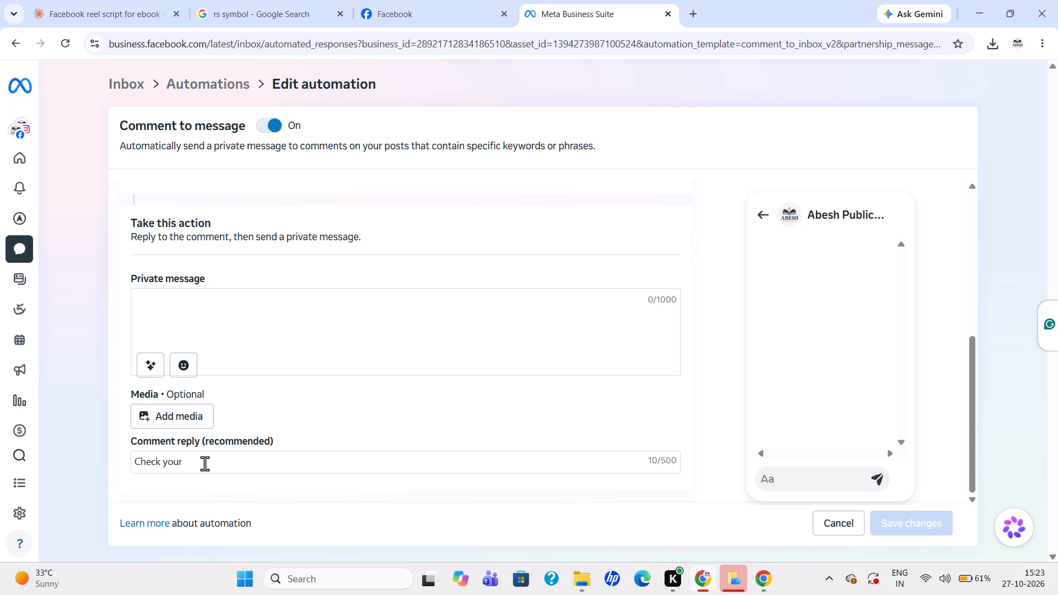
pyautogui.write('in')
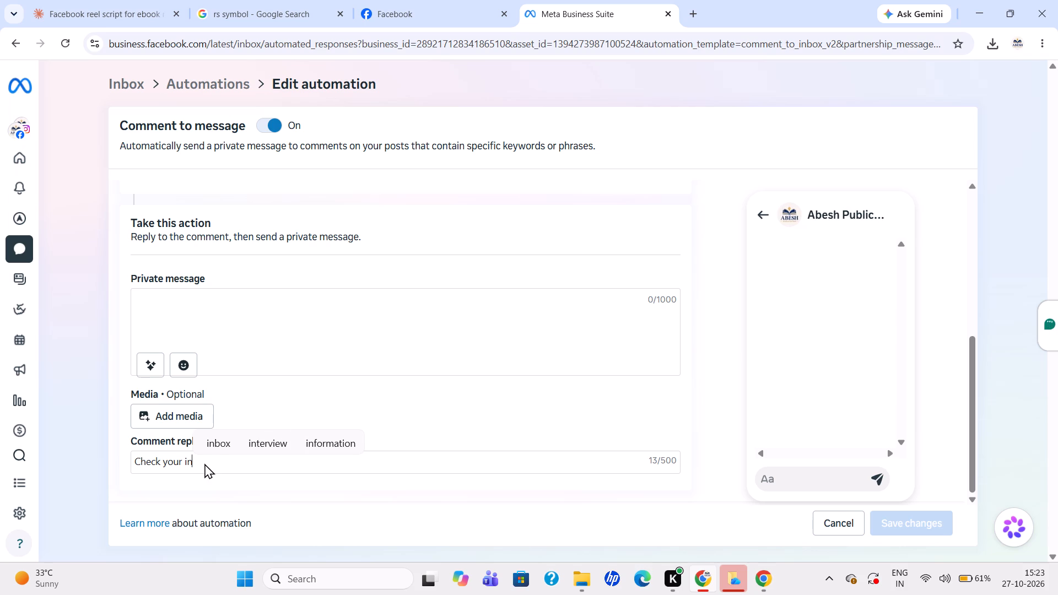
pyautogui.write('box')
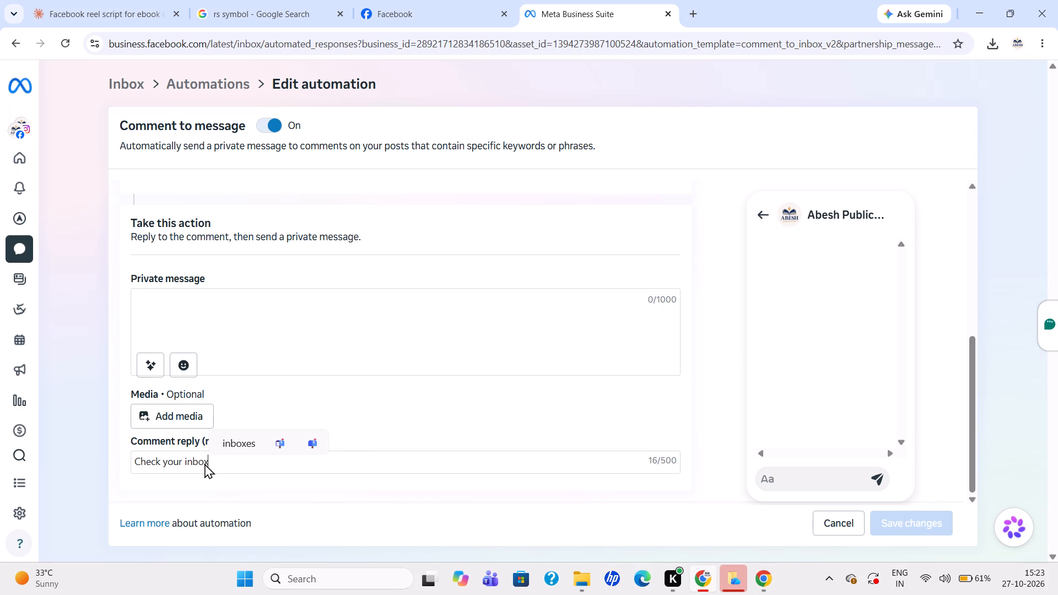
pyautogui.hotkey('shift', '!')
pyautogui.press('space')
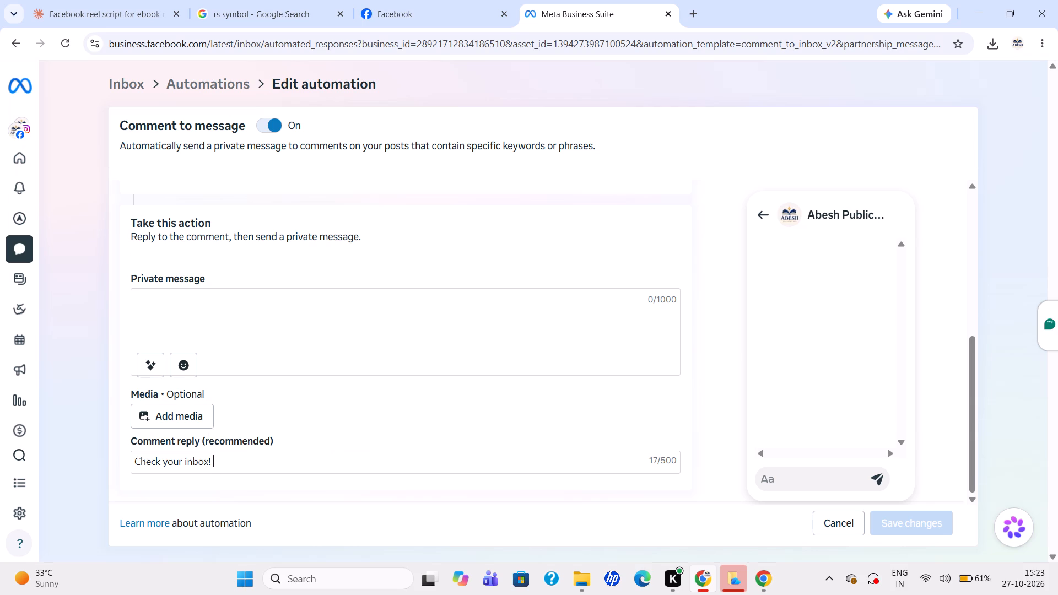
pyautogui.hotkey('shift', 'a')
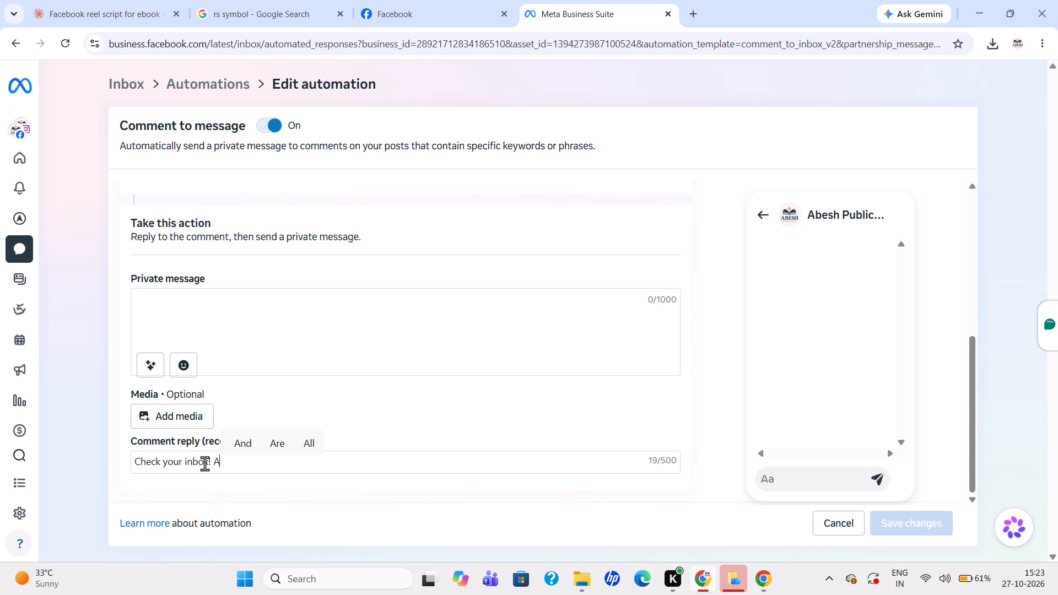
pyautogui.write('ll the detai')
pyautogui.write('ts')
pyautogui.press('space')
pyautogui.write('have')
pyautogui.press('space')
pyautogui.write('been sent')
pyautogui.press('space')
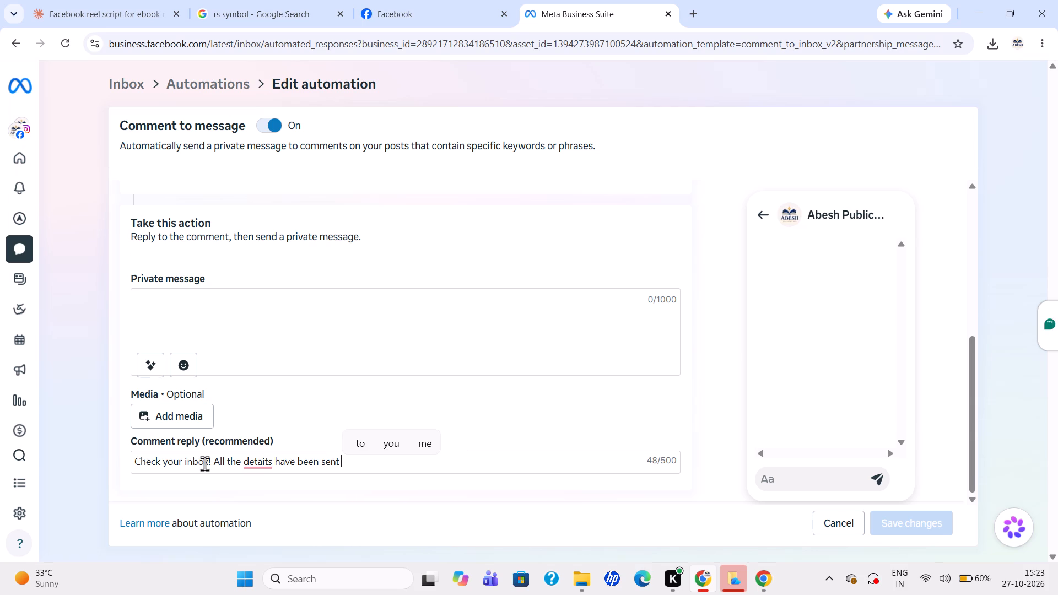
# Correct the spelling of "details" in the comment reply and end the sentence with "to you!".
pyautogui.click(264, 463)
pyautogui.click(311, 376)
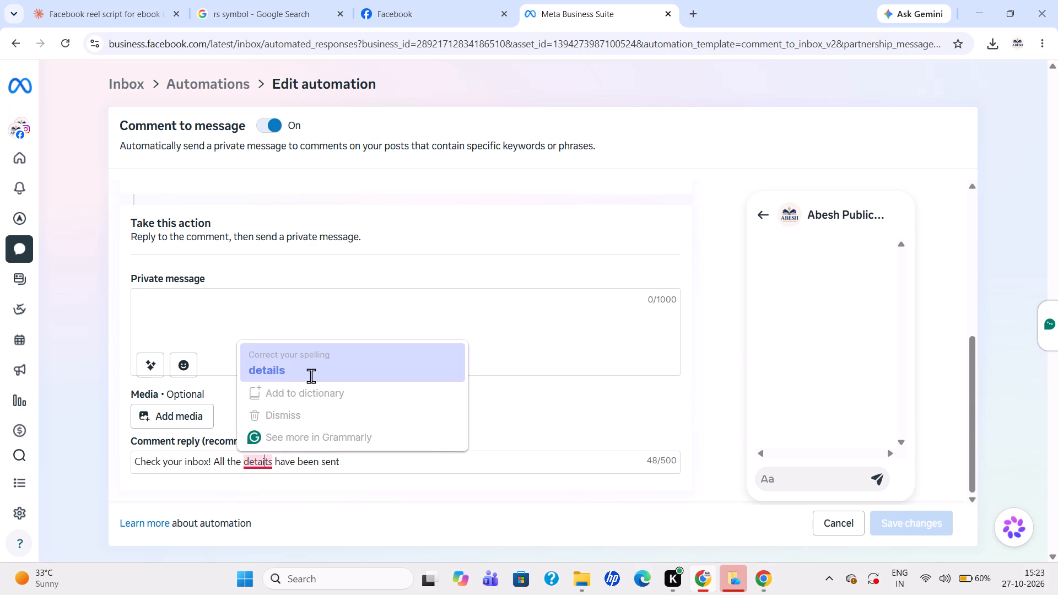
pyautogui.write('details')
pyautogui.click(360, 460)
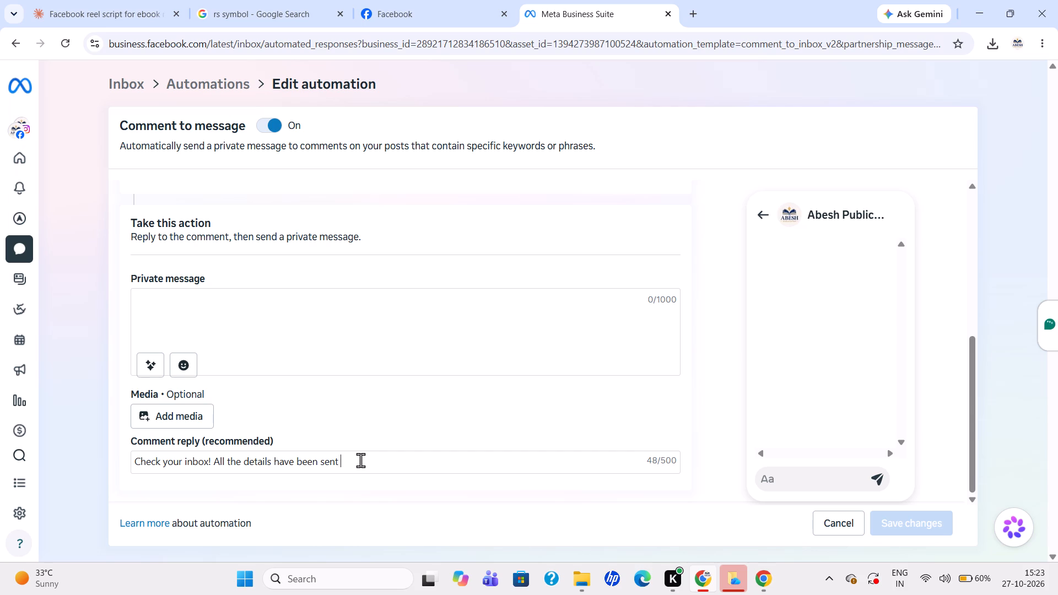
pyautogui.write('to you')
pyautogui.hotkey('shift', '!')
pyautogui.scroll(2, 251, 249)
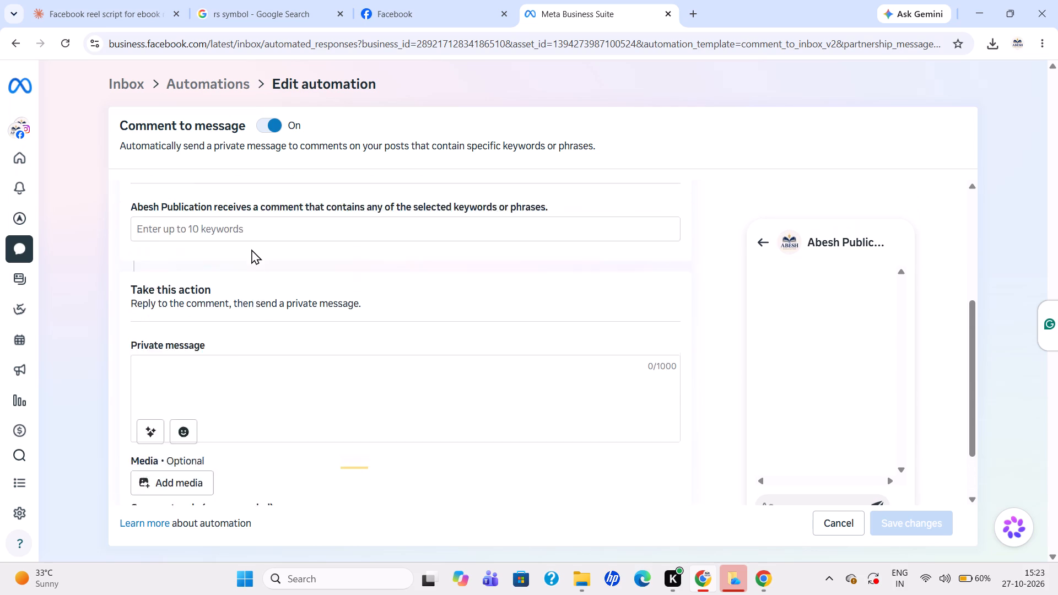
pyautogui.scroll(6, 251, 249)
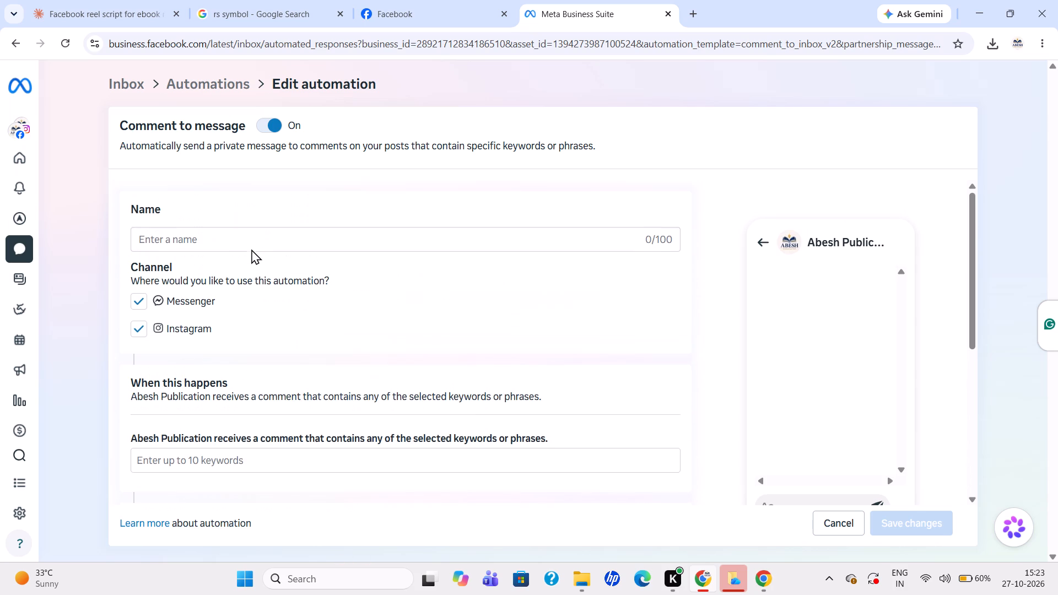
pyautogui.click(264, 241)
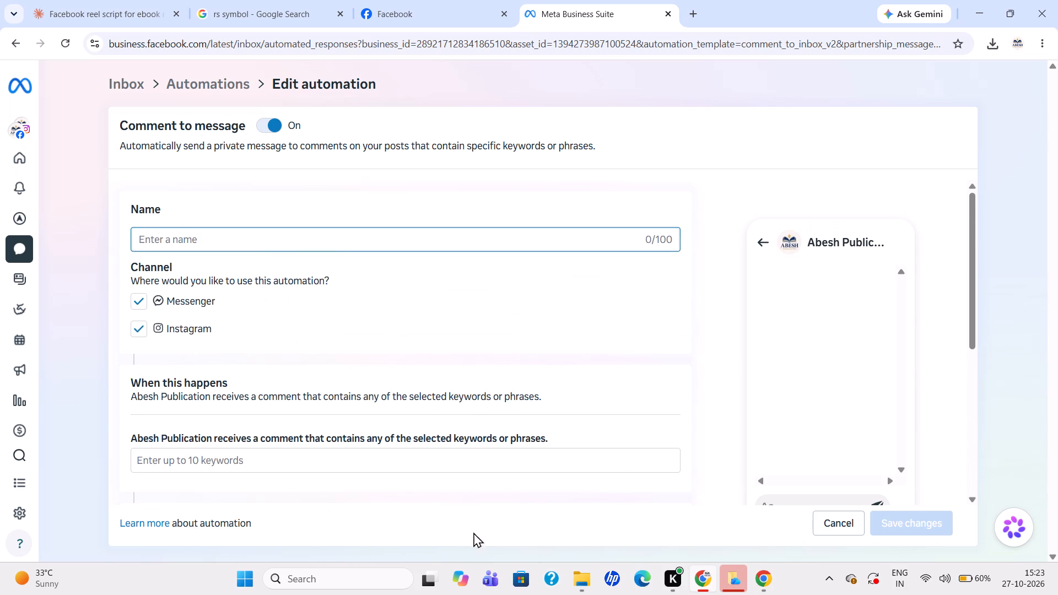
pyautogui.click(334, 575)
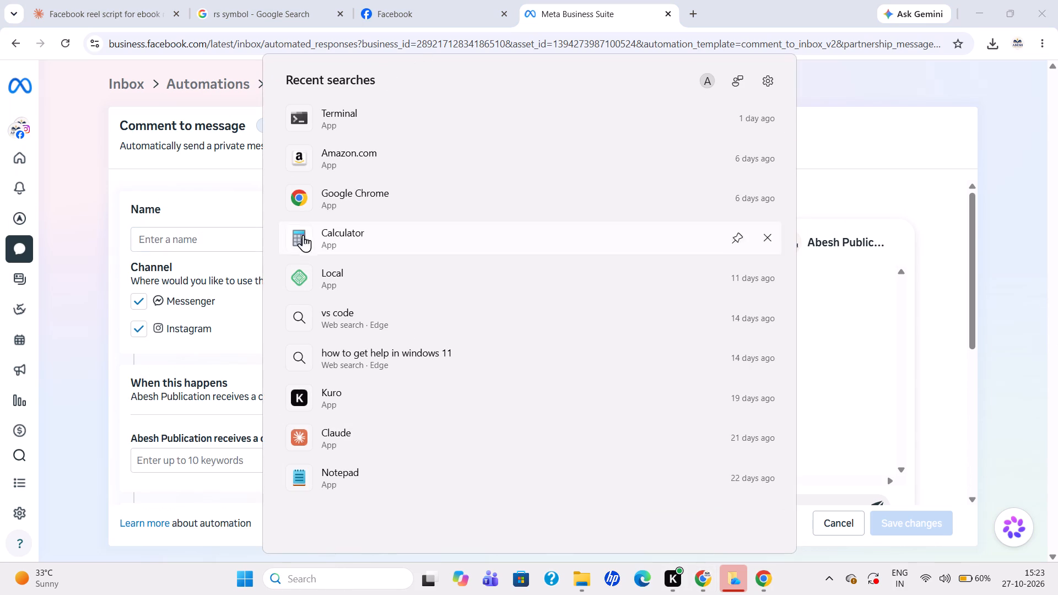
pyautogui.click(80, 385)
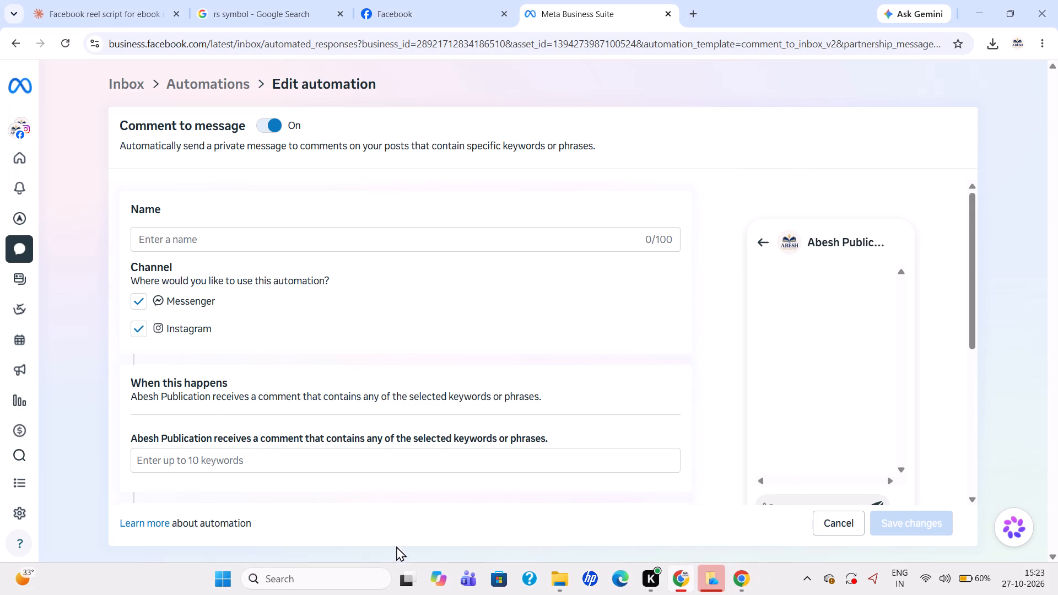
# In File Explorer, copy the file name of "10-Minute Content Calendar Cover" from D: > E-Book > AI prompt workbooks for a specific profession.
pyautogui.click(556, 587)
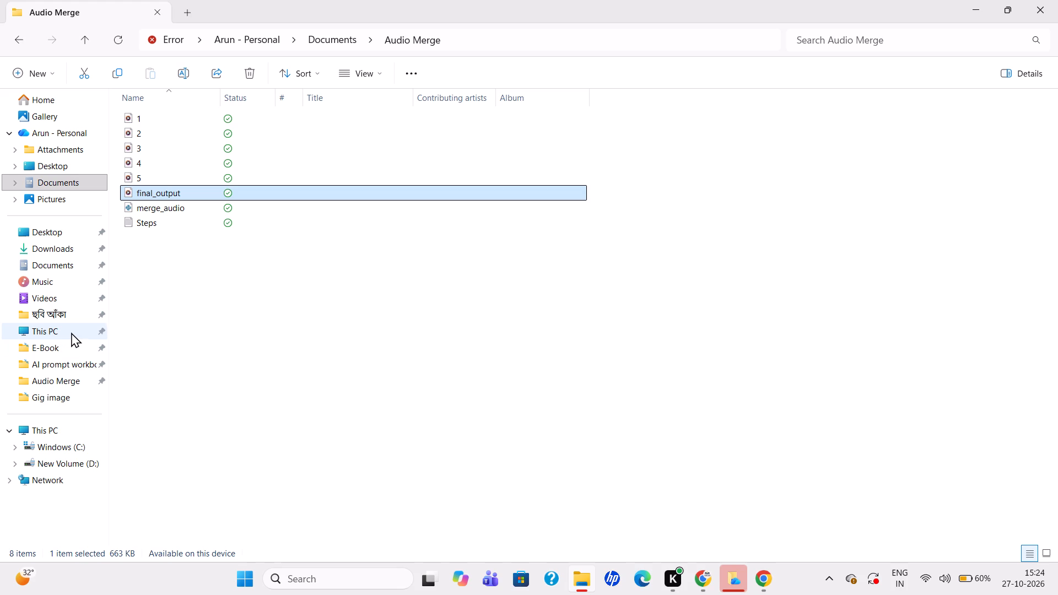
pyautogui.doubleClick(72, 458)
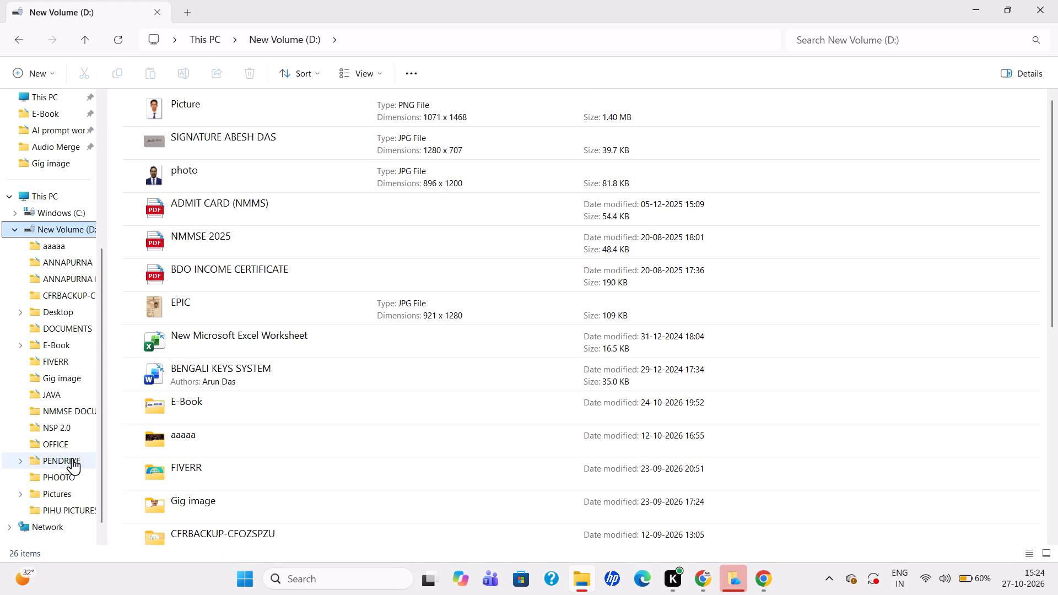
pyautogui.doubleClick(250, 412)
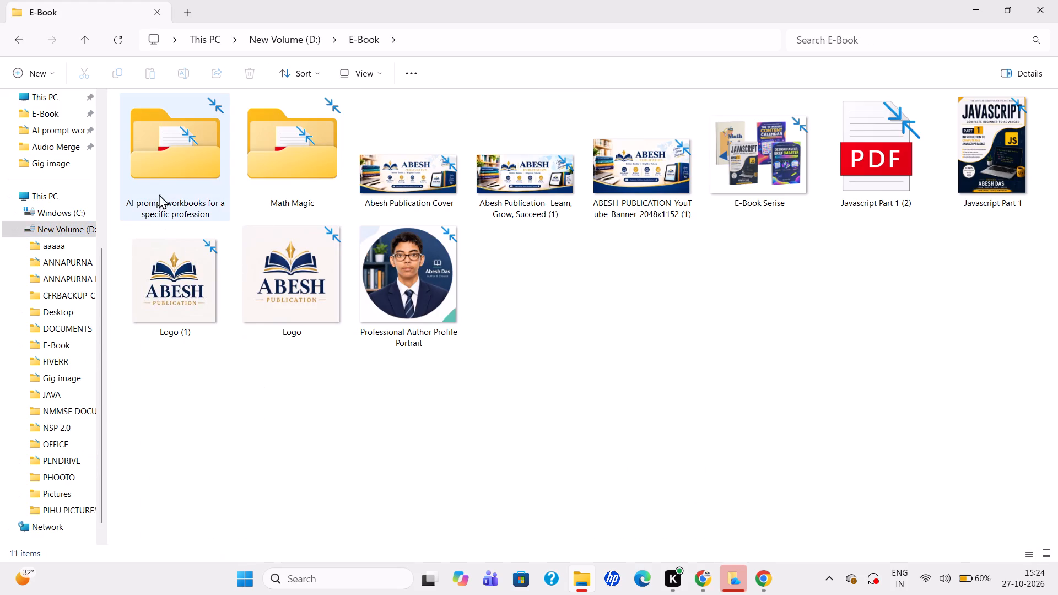
pyautogui.doubleClick(160, 185)
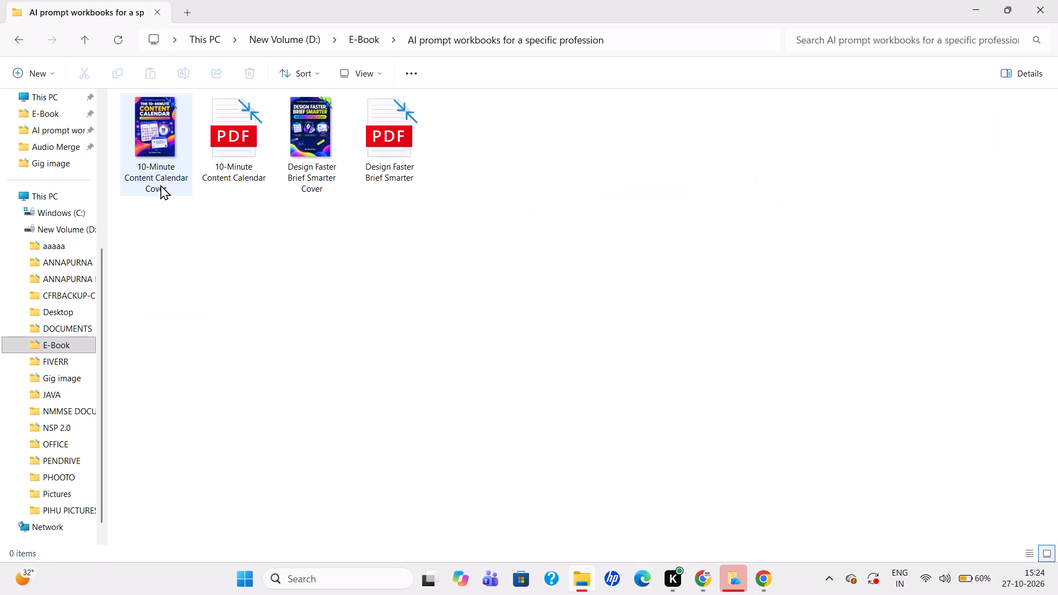
pyautogui.click(160, 185)
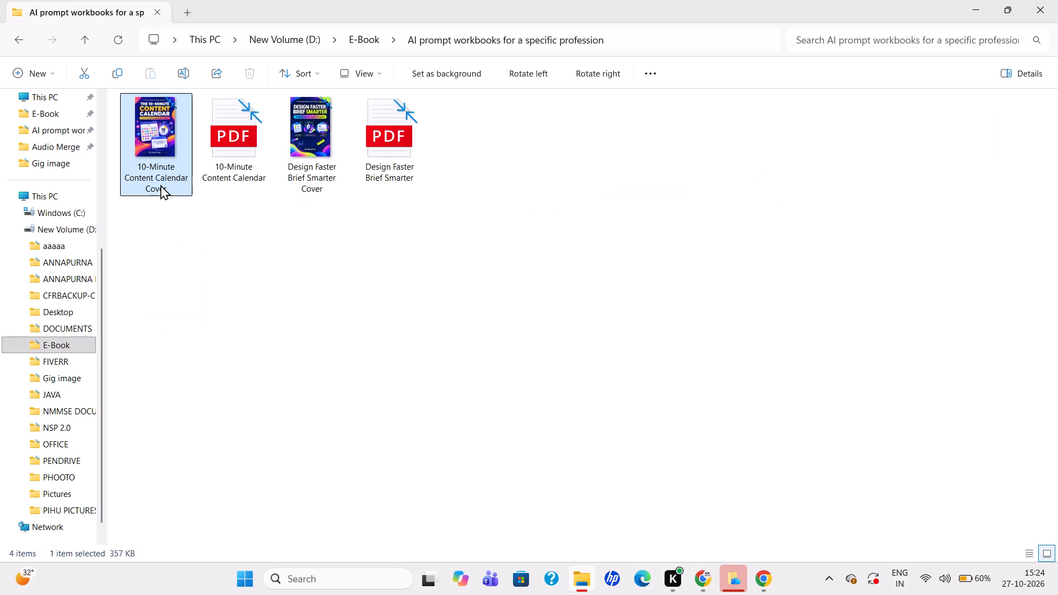
pyautogui.rightClick(160, 185)
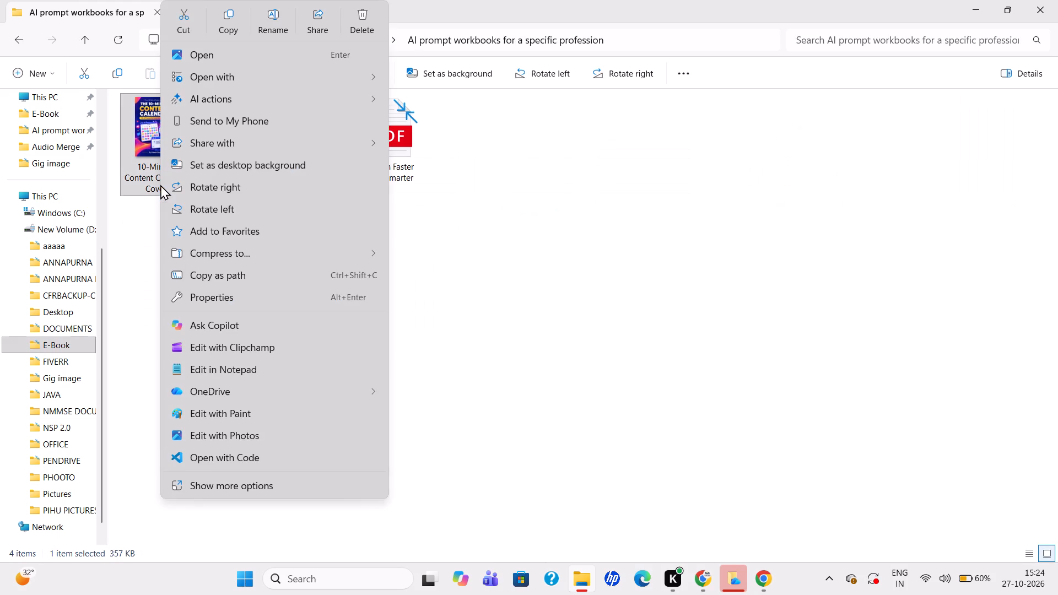
pyautogui.click(270, 8)
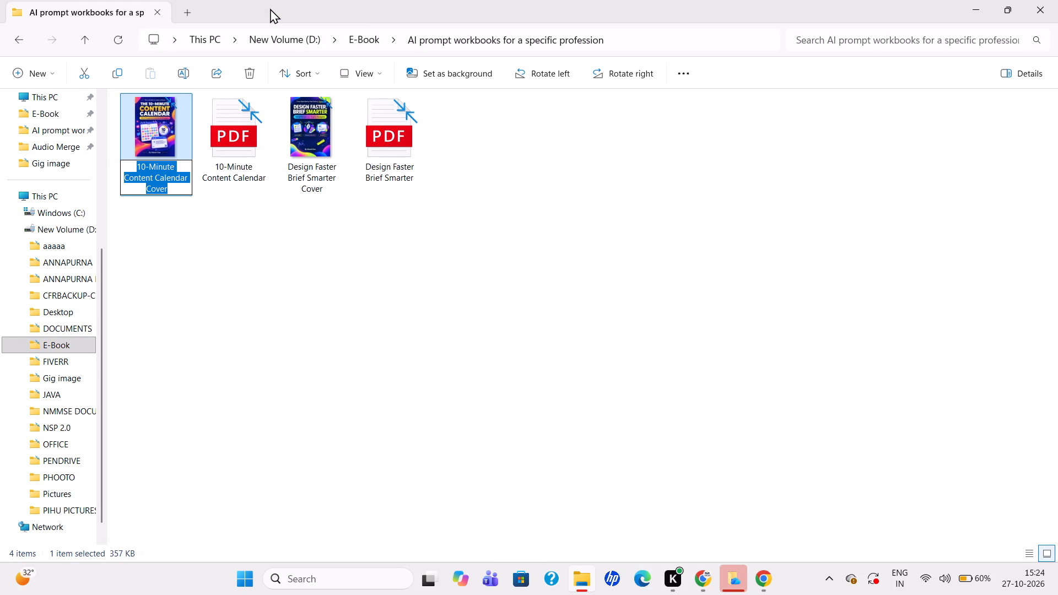
pyautogui.click(153, 176)
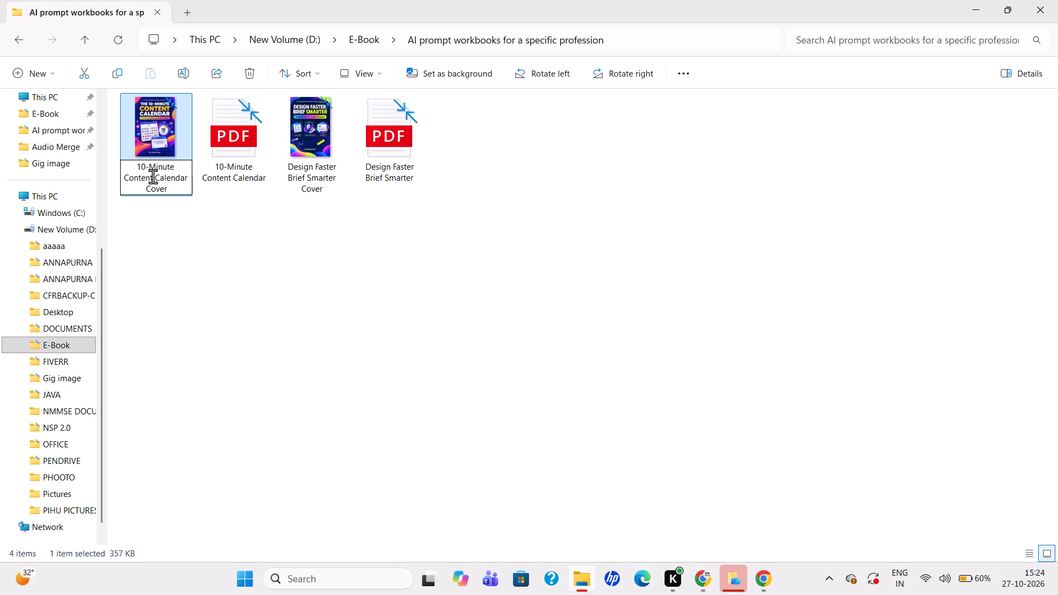
pyautogui.hotkey('ctrl', 'a')
pyautogui.hotkey('ctrl', 'c')
pyautogui.click(257, 277)
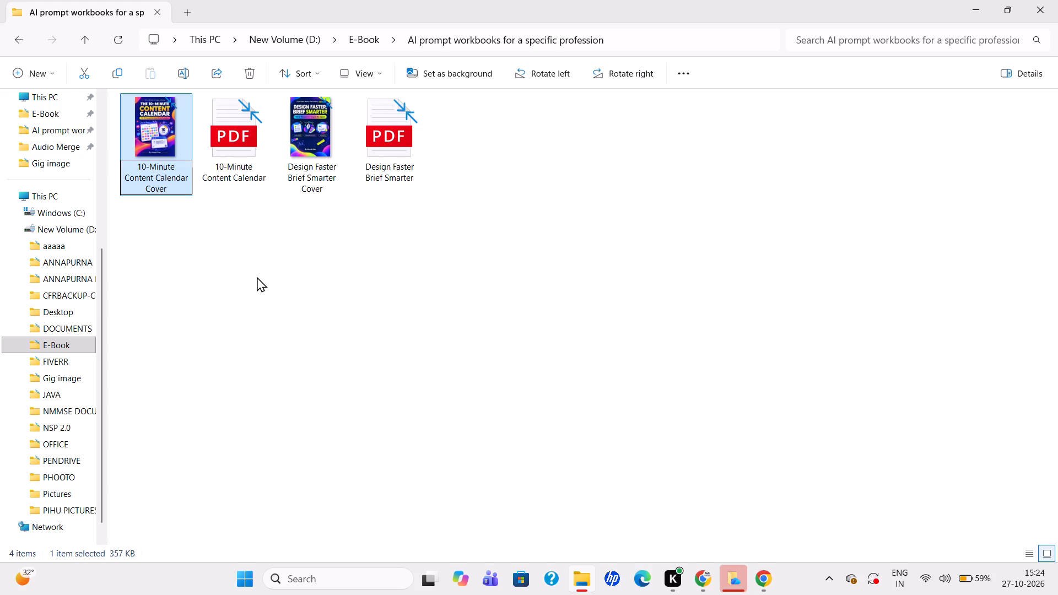
# Back in Meta Business Suite, paste "10-Minute Content Calendar Cover" as the Comment to message automation's name.
pyautogui.click(703, 580)
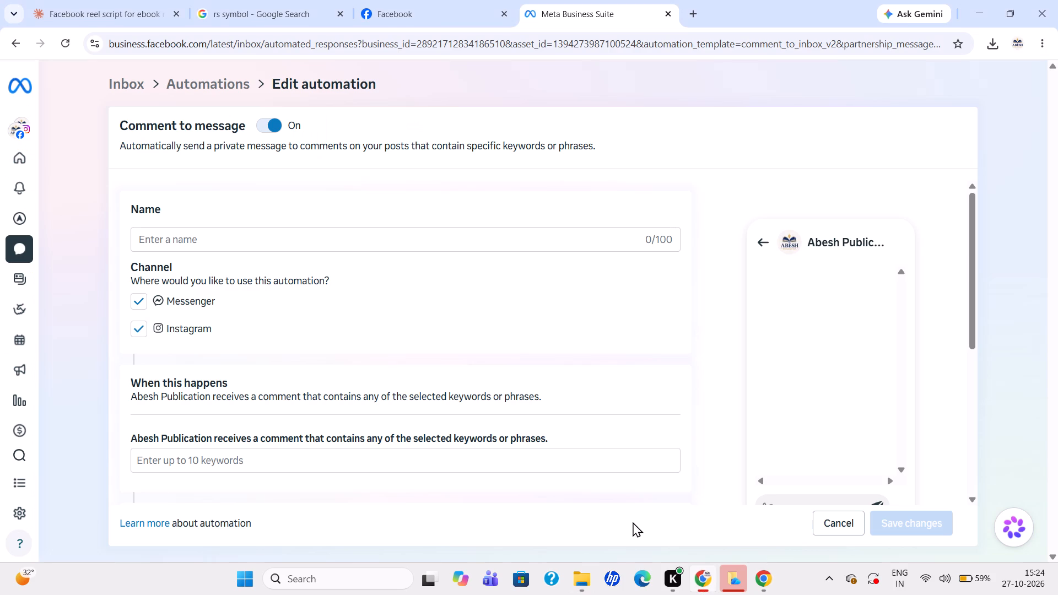
pyautogui.click(481, 241)
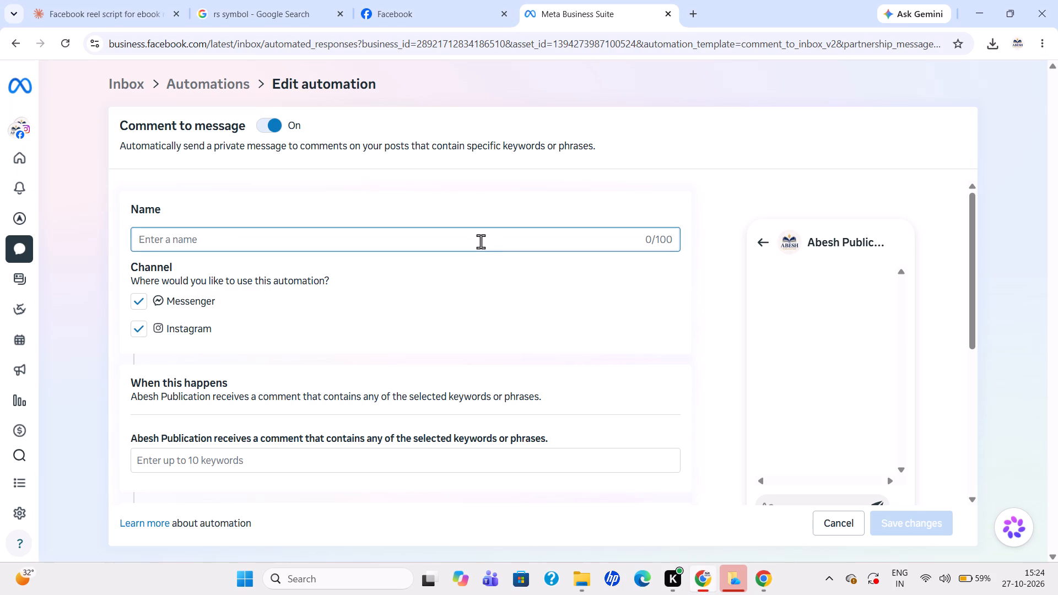
pyautogui.hotkey('ctrl', 'v')
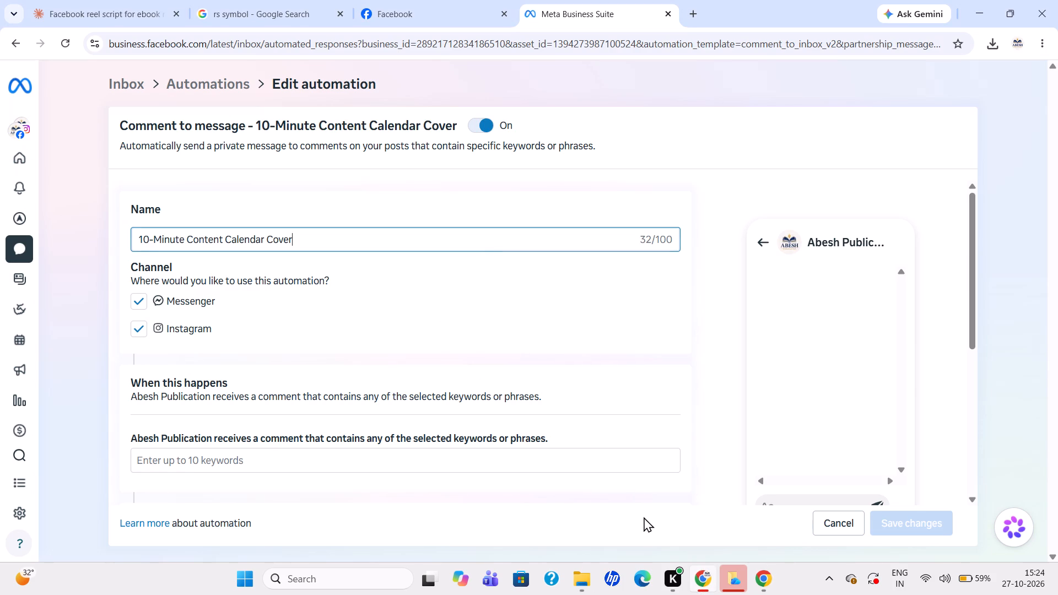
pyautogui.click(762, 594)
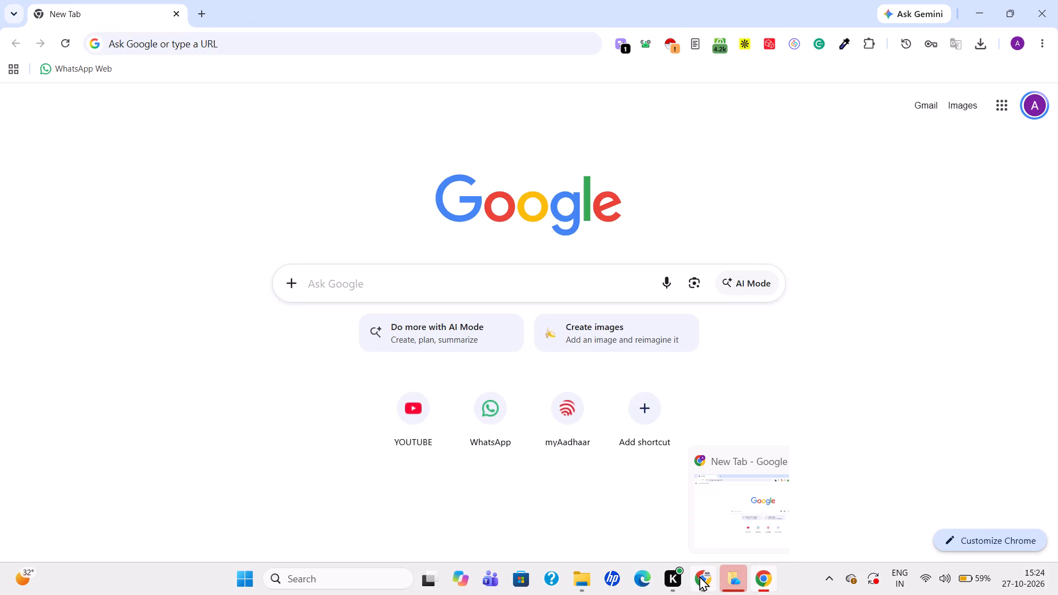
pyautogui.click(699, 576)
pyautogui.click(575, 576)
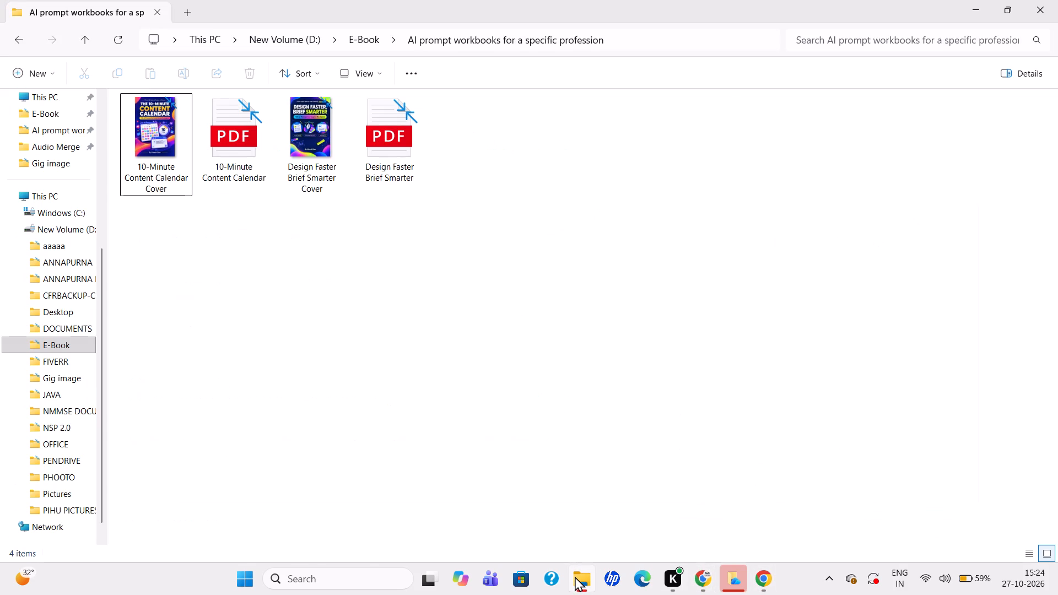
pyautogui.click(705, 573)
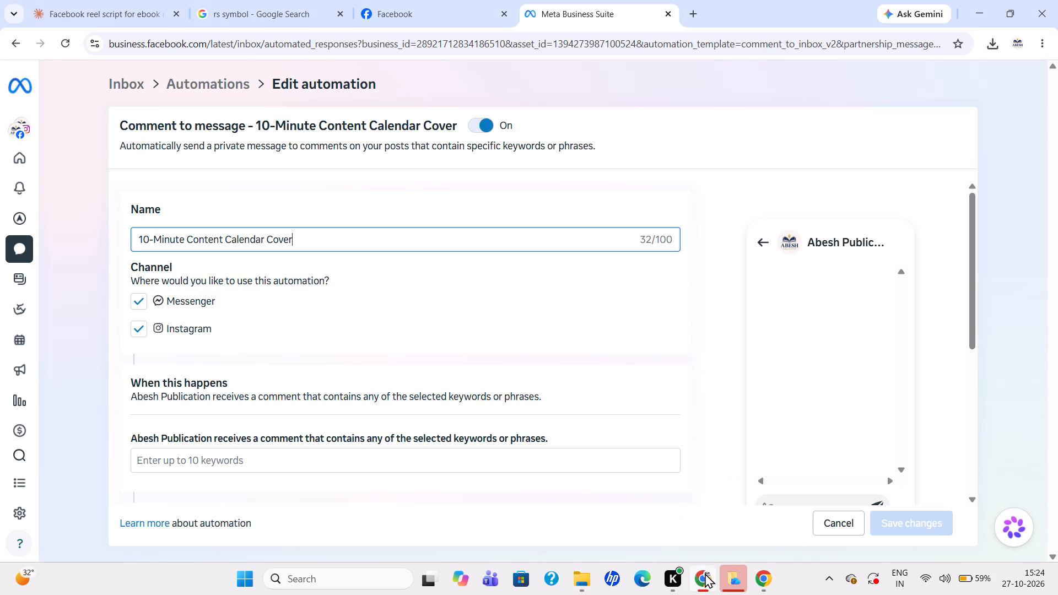
# Remove the word "Cover" from the automation's name so it reads "10-Minute Content Calendar".
pyautogui.press('BackSpace')
pyautogui.press('BackSpace')
pyautogui.press('BackSpace')
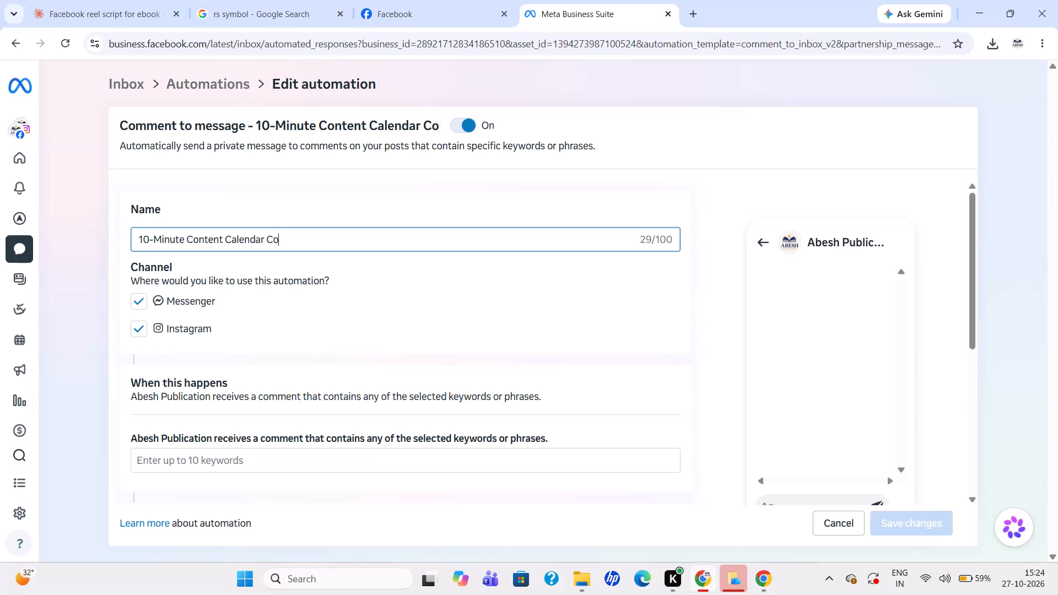
pyautogui.press('BackSpace')
pyautogui.press('BackSpace')
pyautogui.press('BackSpace')
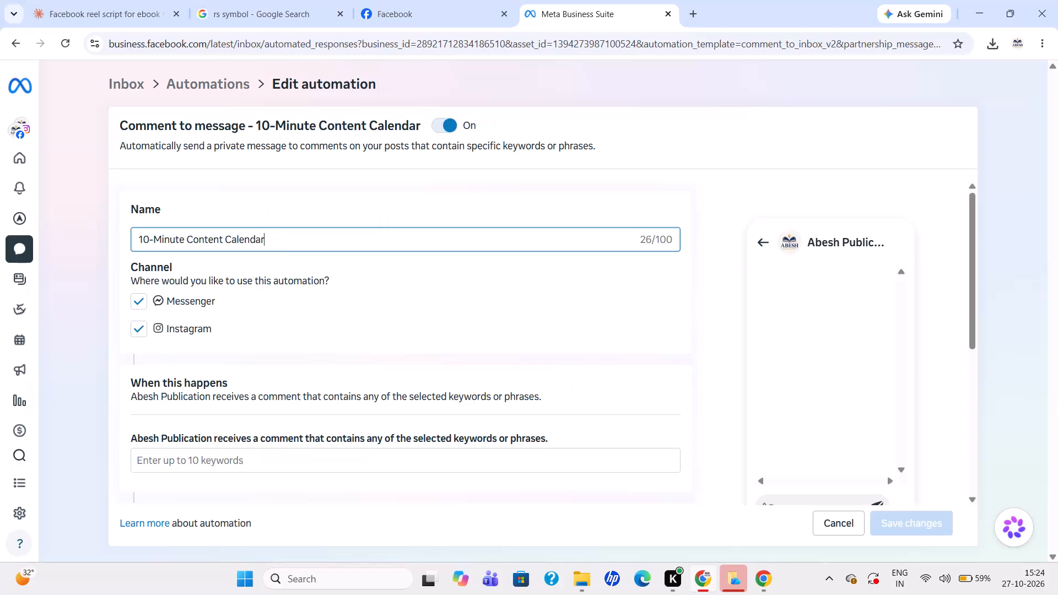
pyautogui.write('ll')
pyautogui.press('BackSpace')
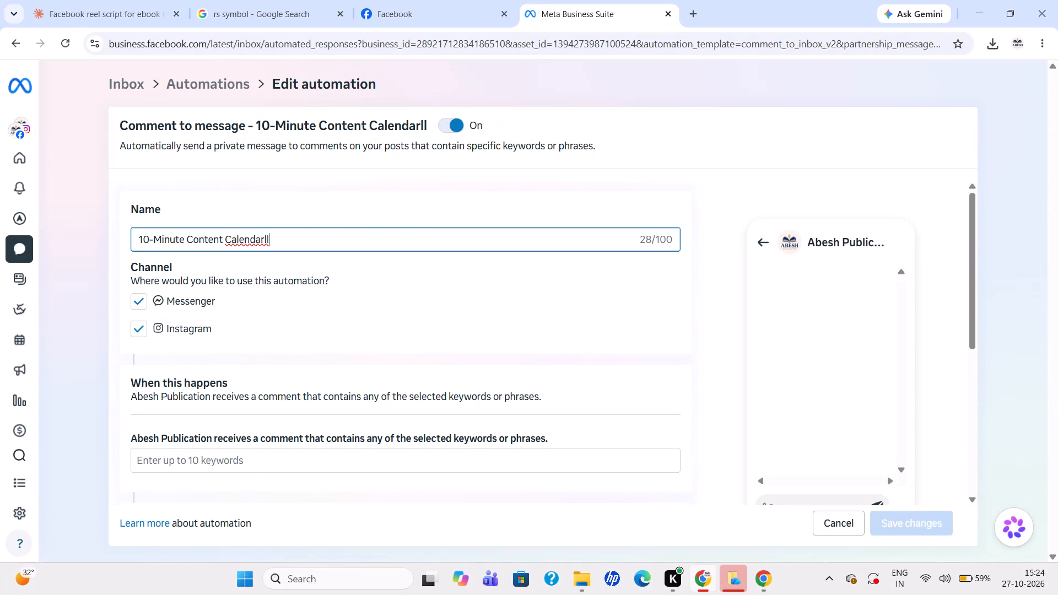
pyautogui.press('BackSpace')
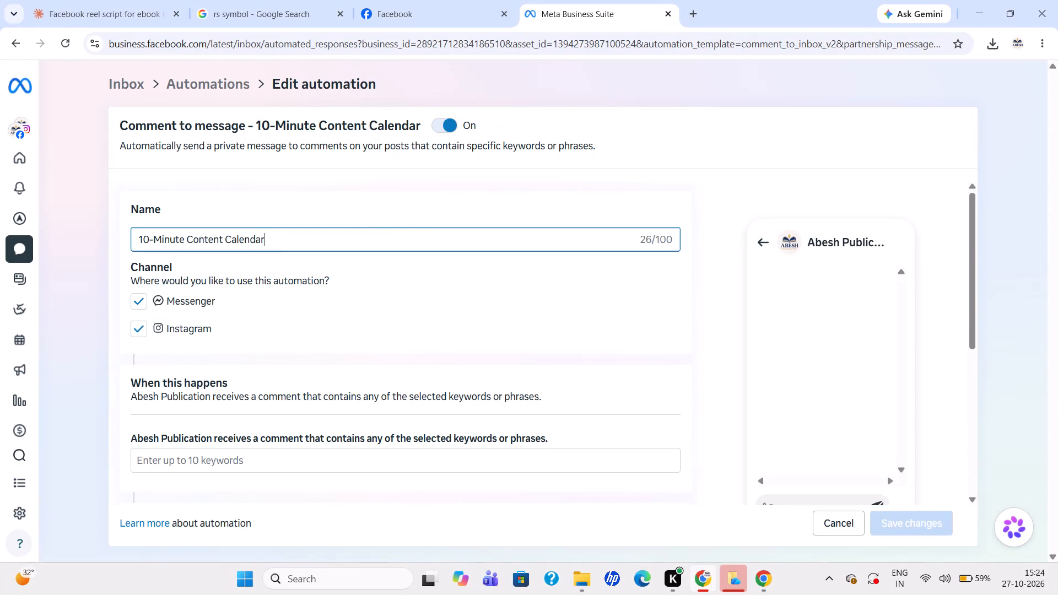
# Add "Social Media" as a trigger keyword for comments received by Abesh Publication in the Comment to message automation.
pyautogui.click(604, 358)
pyautogui.scroll(-4, 604, 358)
pyautogui.click(619, 309)
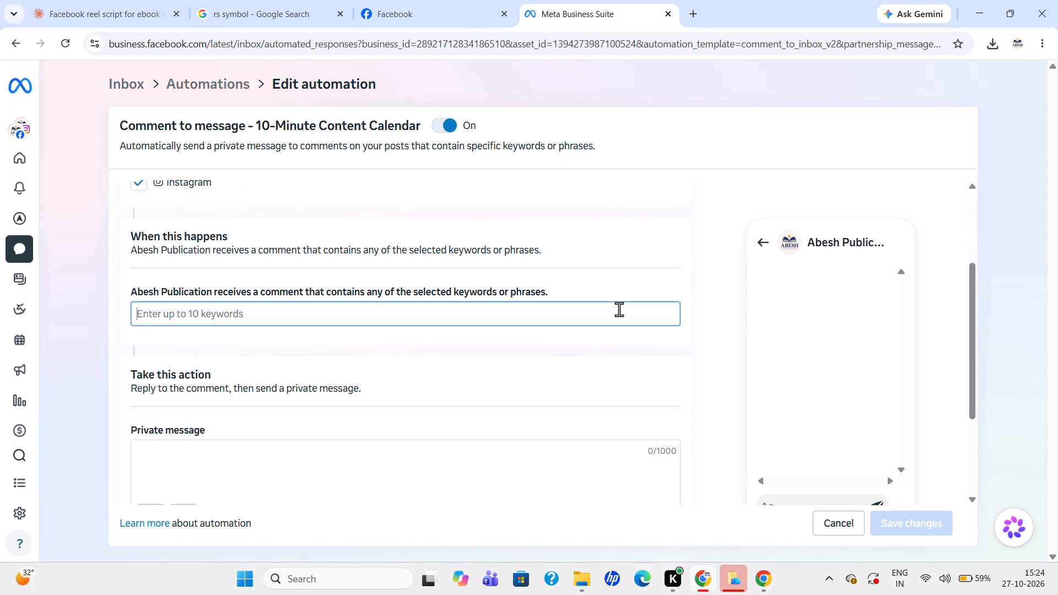
pyautogui.hotkey('shift', 's')
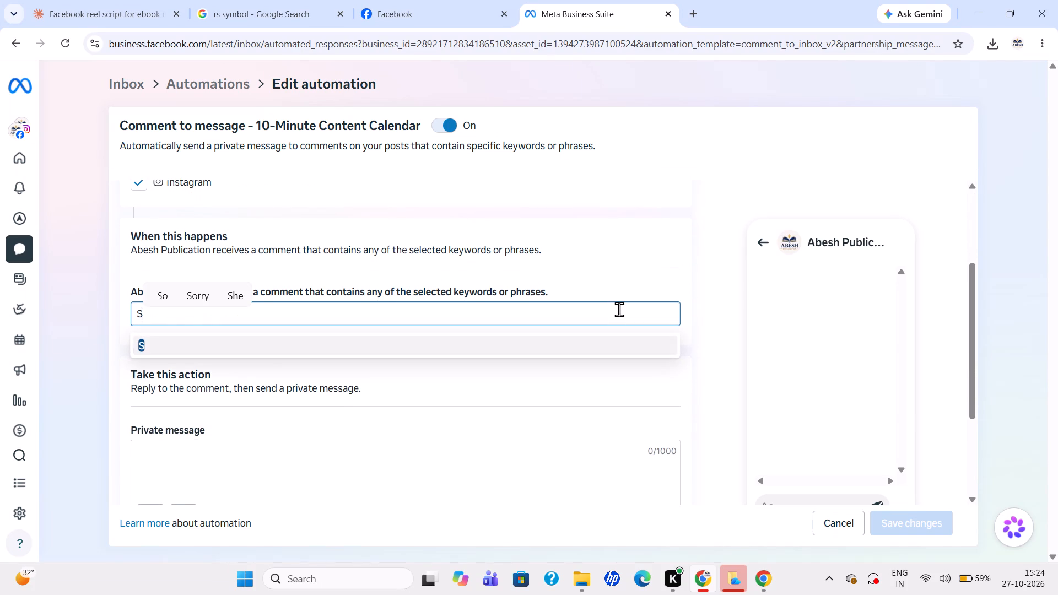
pyautogui.press('o')
pyautogui.write('cial Media')
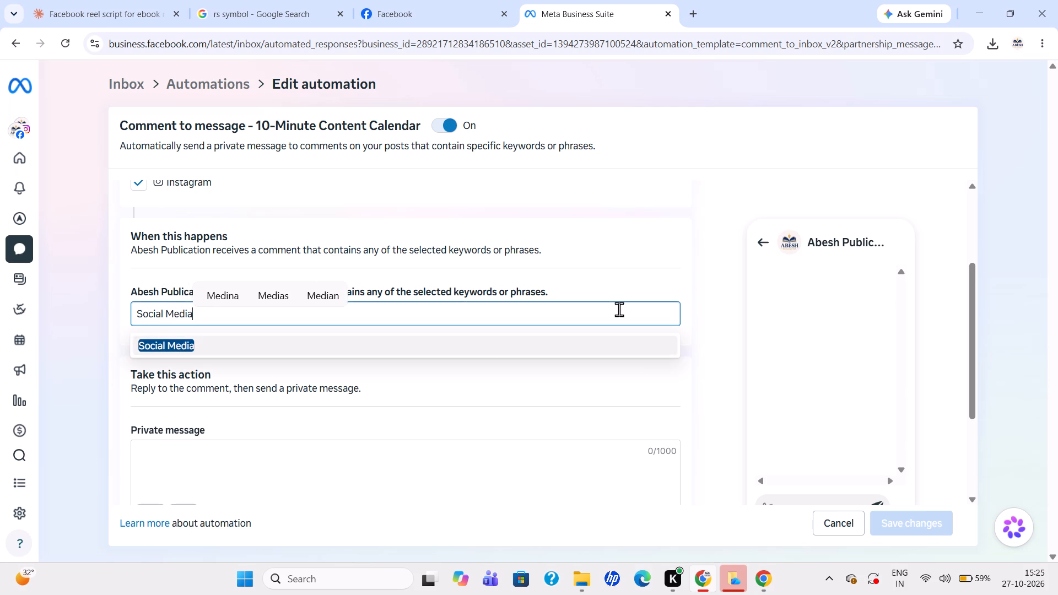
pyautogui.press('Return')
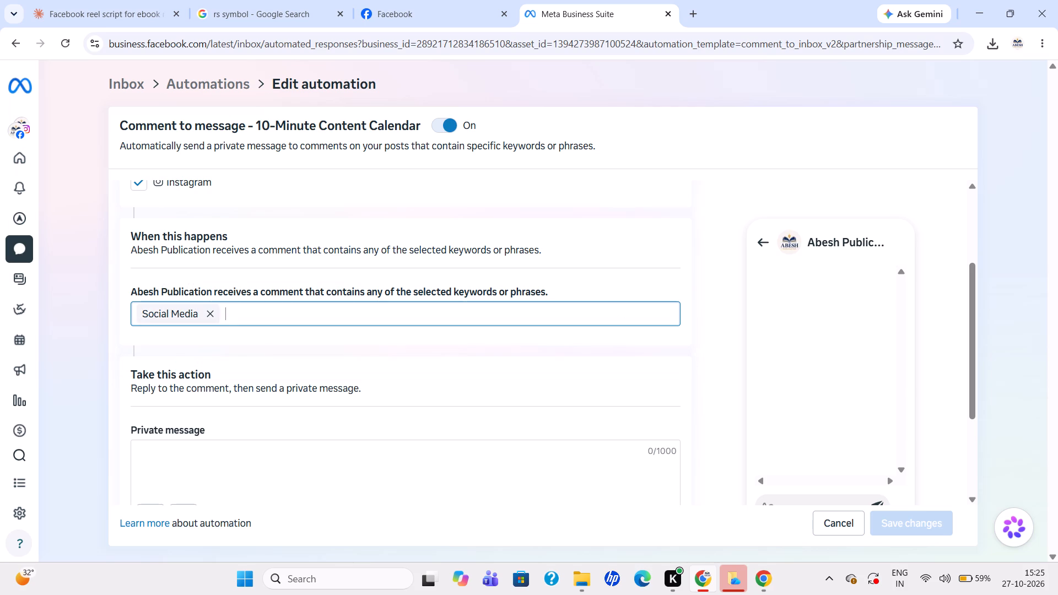
# Add the differently capitalised variants "social media" and "Social media" as trigger keywords for comments received by Abesh Publication.
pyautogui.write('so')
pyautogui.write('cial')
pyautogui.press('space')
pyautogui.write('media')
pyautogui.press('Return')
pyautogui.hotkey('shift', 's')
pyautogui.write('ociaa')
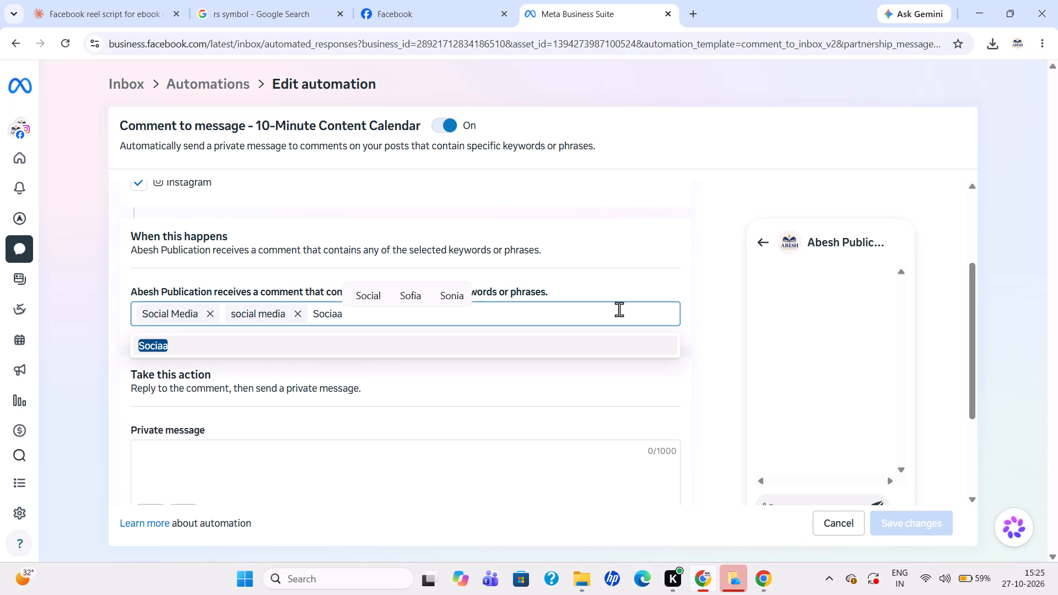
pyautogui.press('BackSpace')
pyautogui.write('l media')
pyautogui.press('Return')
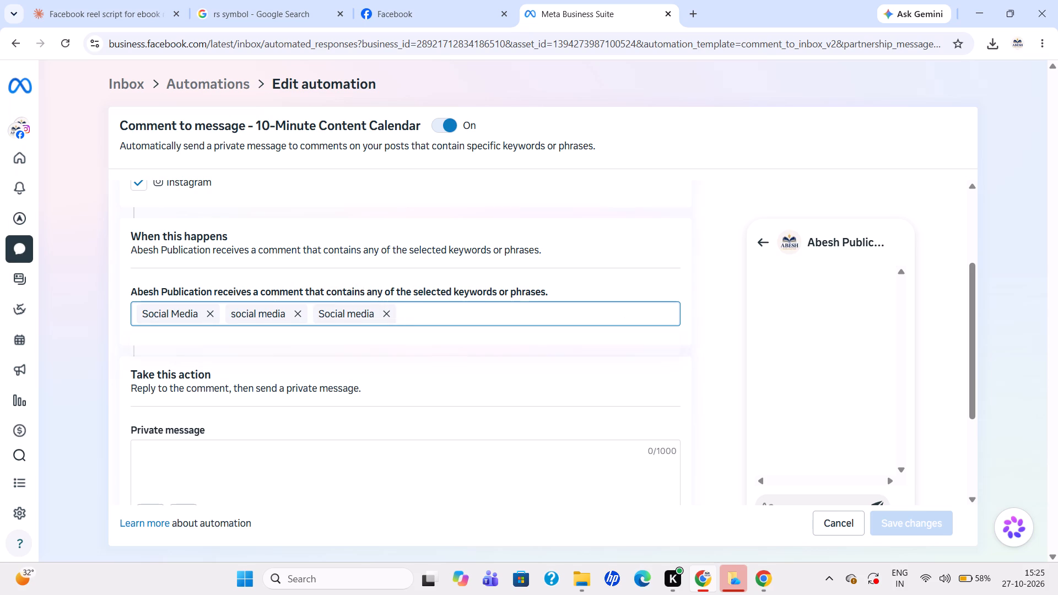
# Add the platform names "insta", "instagram" and "facebook" as further trigger keywords for received comments.
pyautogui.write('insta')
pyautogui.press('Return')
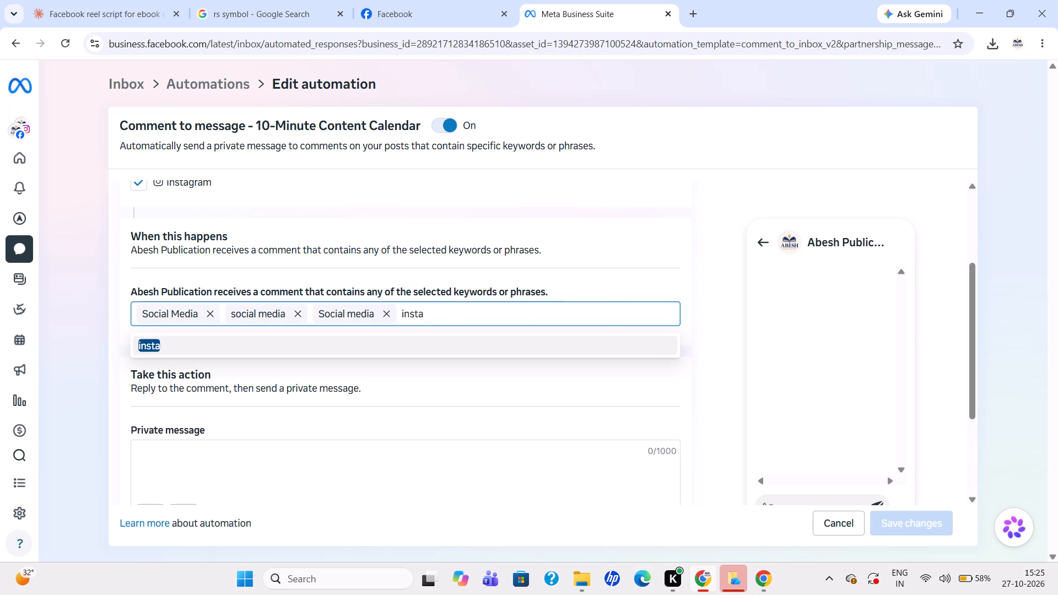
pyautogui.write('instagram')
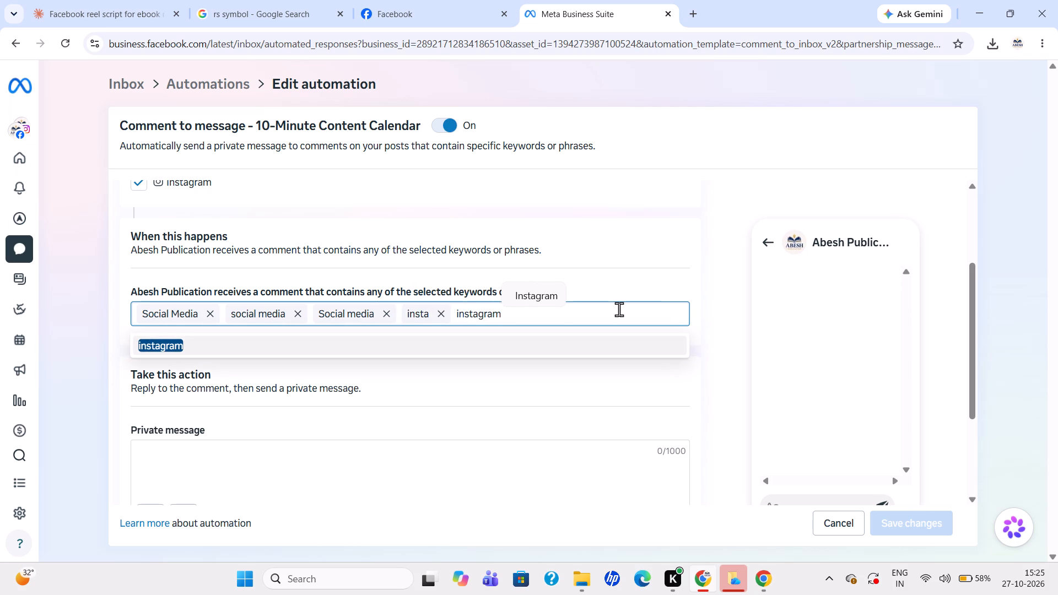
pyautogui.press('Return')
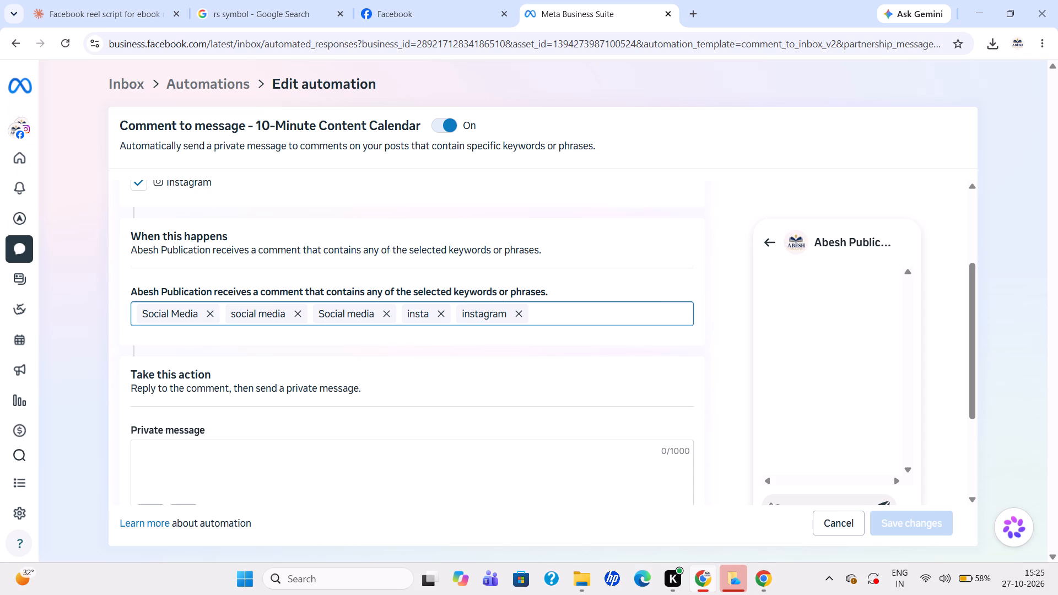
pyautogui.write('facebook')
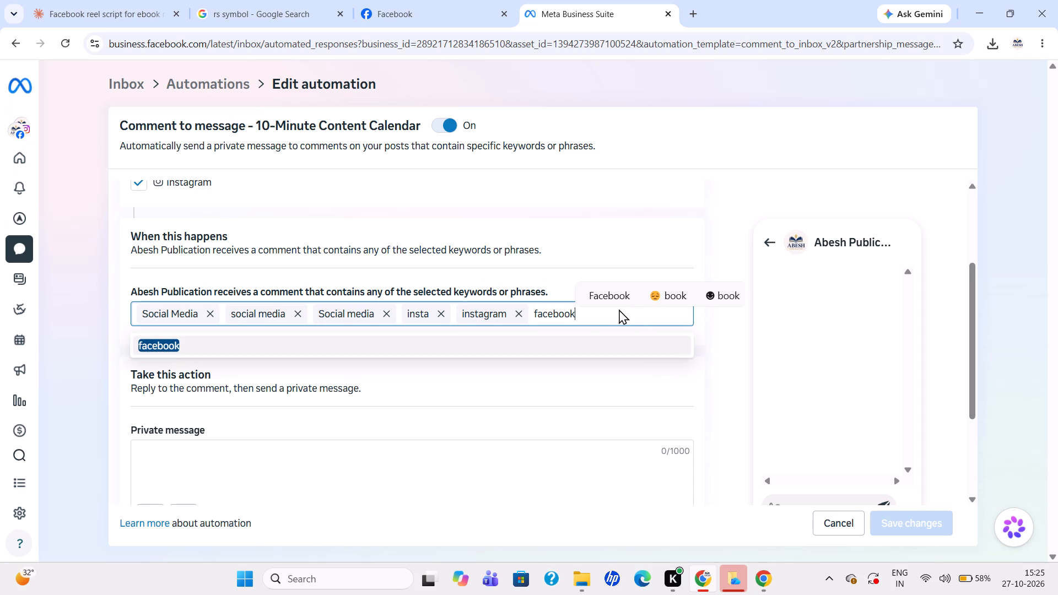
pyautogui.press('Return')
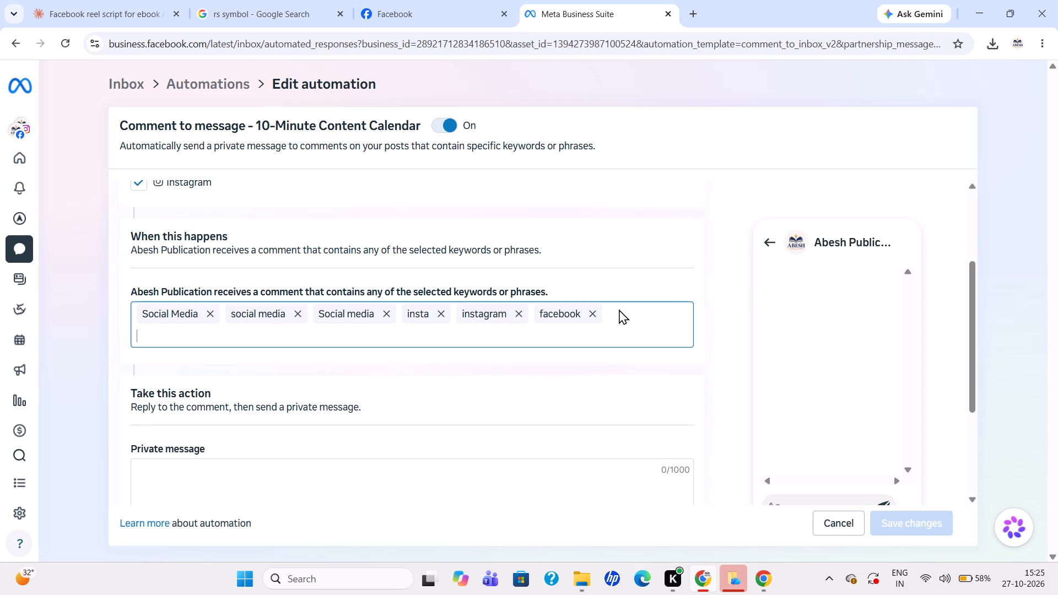
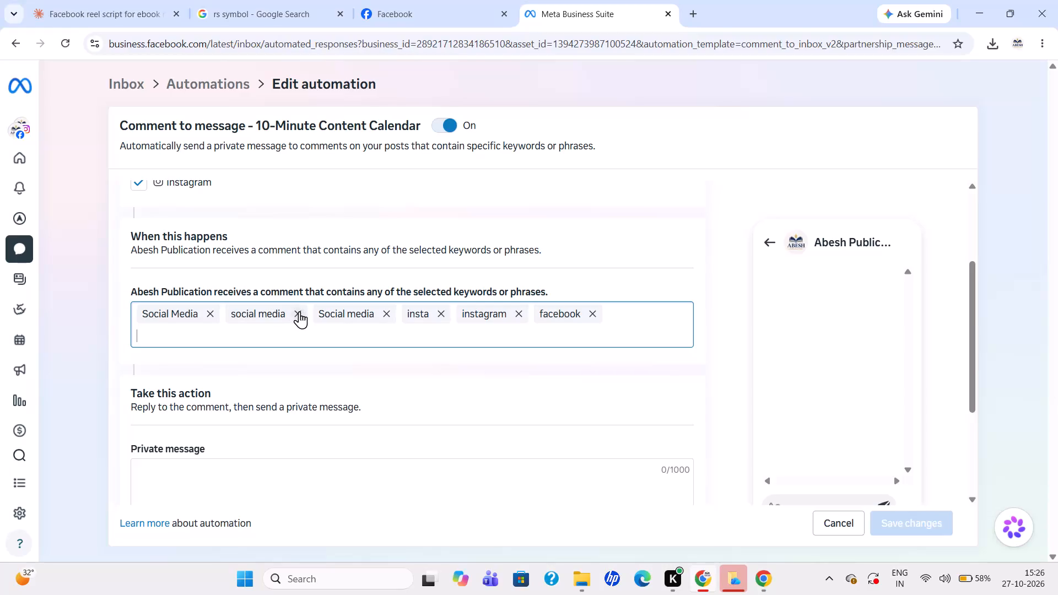
# Remove the duplicate trigger keywords "social media" and "Social media", keeping "Social Media".
pyautogui.click(299, 311)
pyautogui.click(299, 311)
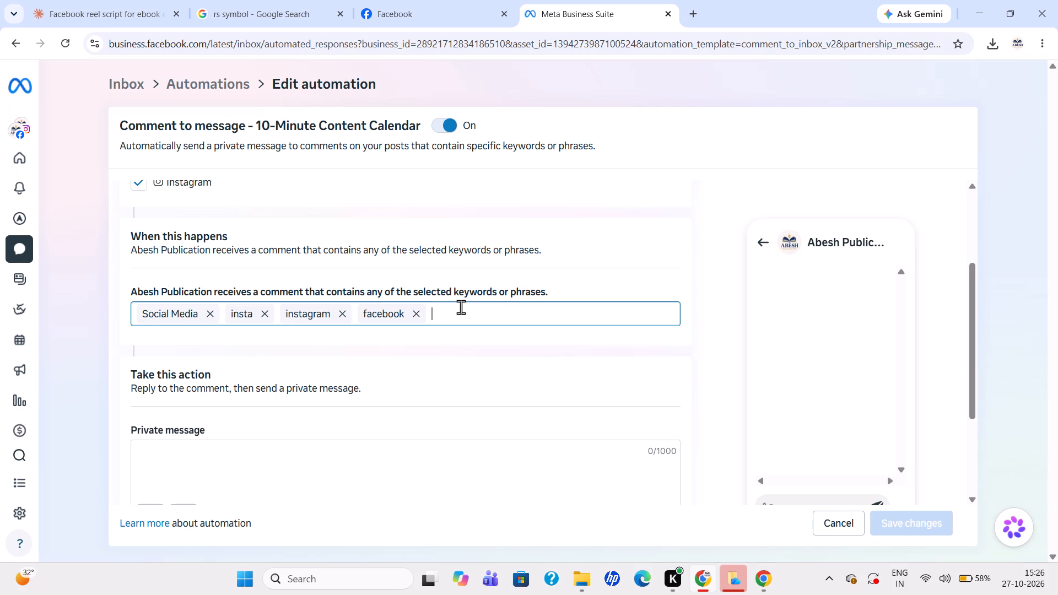
# Add "linkedin", "tiktok", "x" and "twitter" as trigger keywords for comments received by Abesh Publication.
pyautogui.write('link')
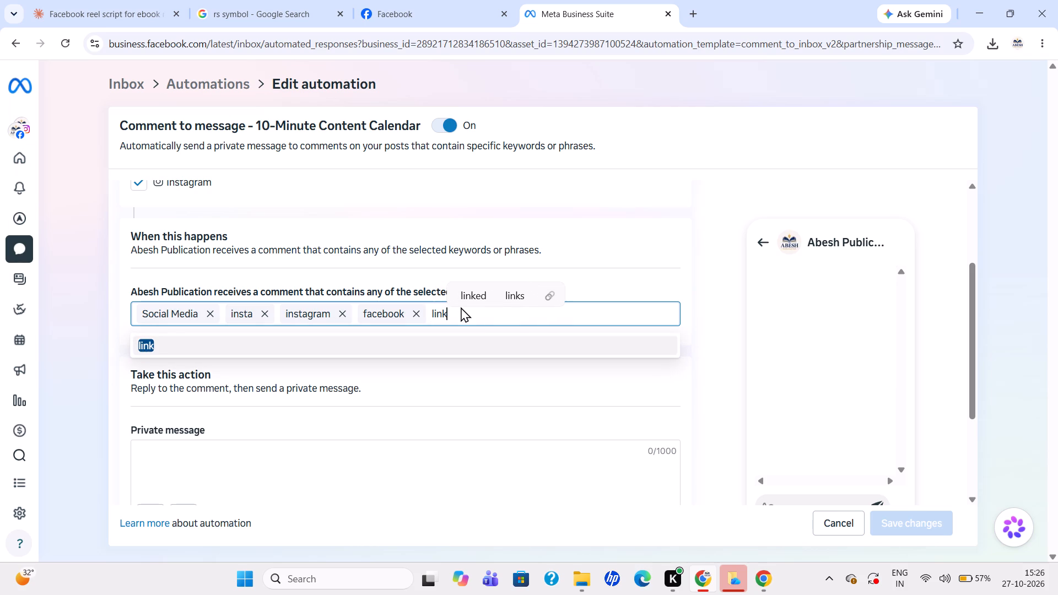
pyautogui.write('ed')
pyautogui.write('in')
pyautogui.press('Return')
pyautogui.write('tiktok')
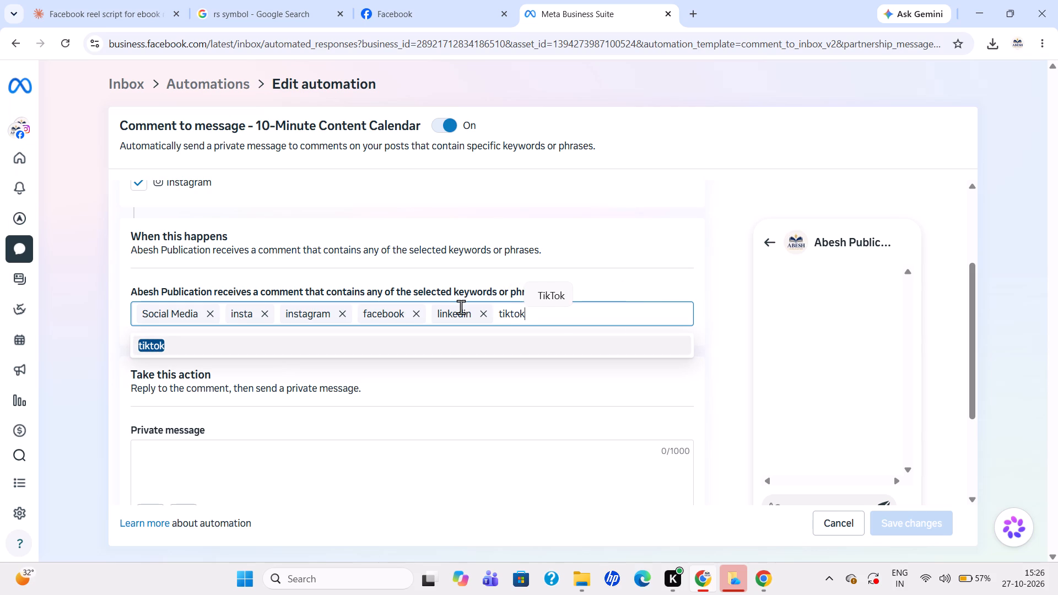
pyautogui.press('Return')
pyautogui.press('x')
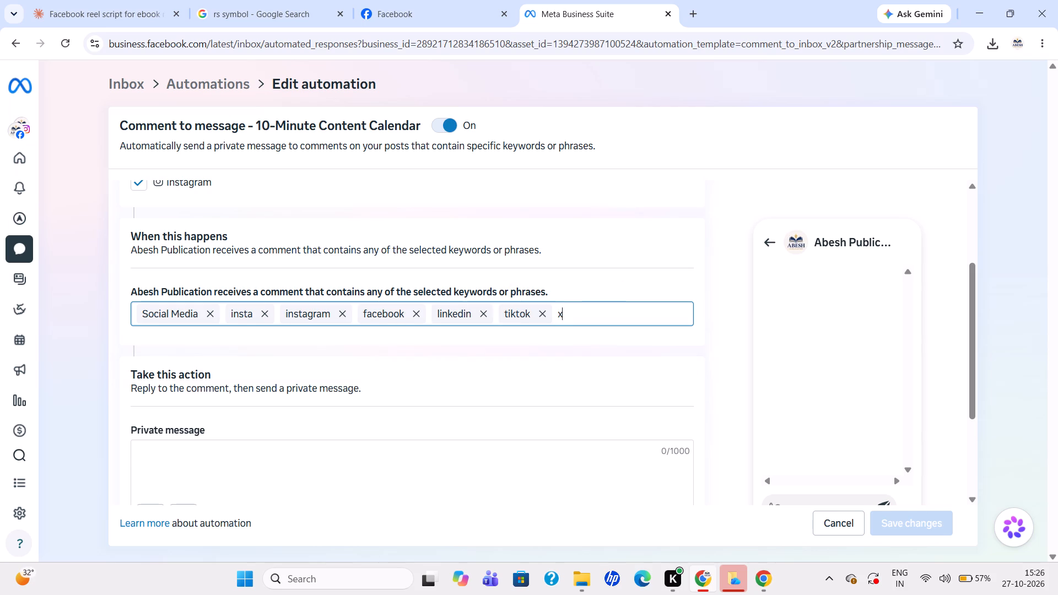
pyautogui.press('Return')
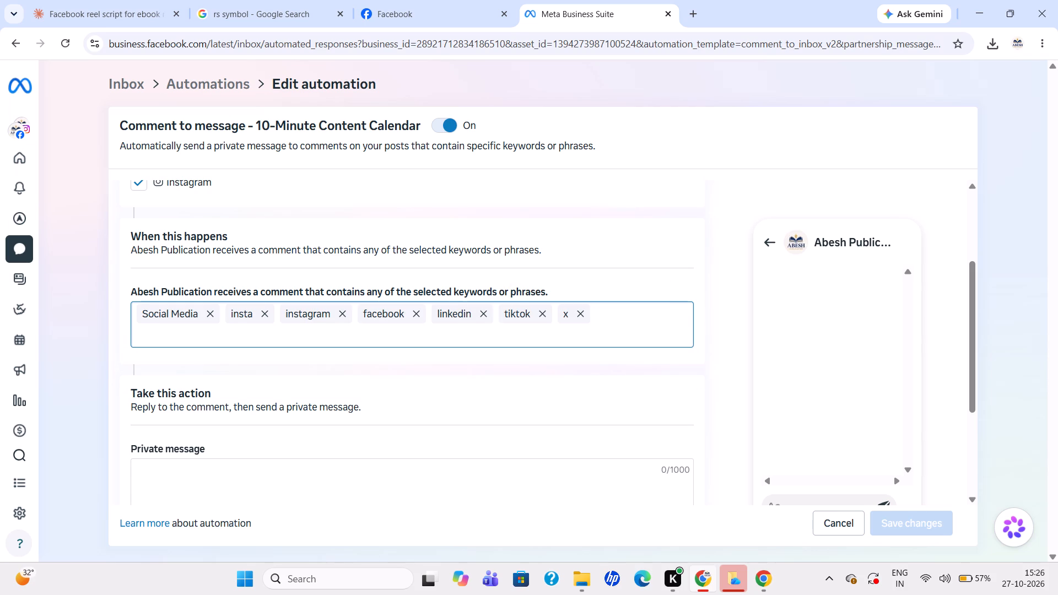
pyautogui.write('twitt')
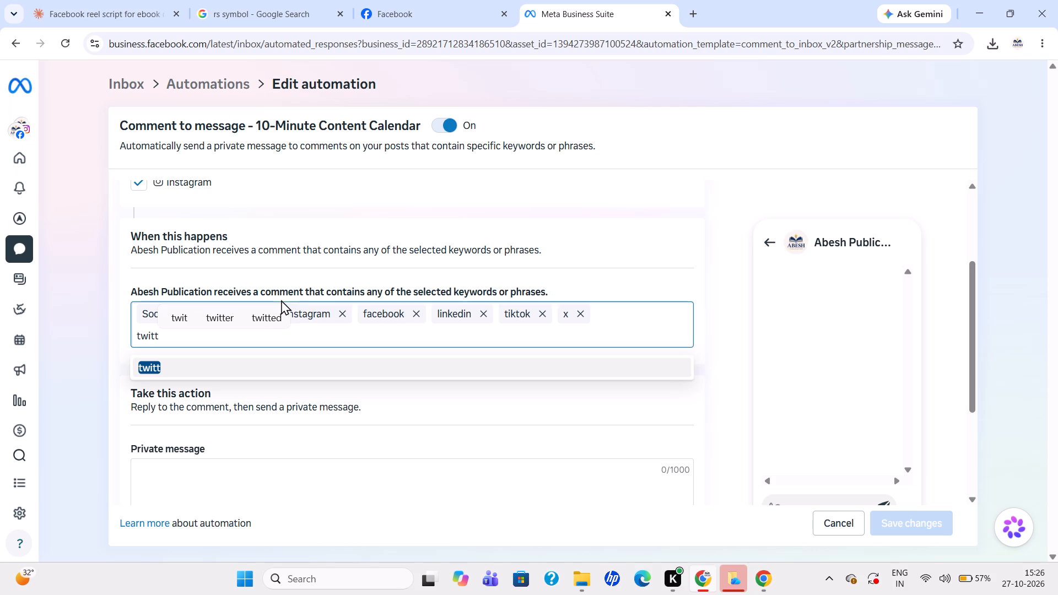
pyautogui.click(226, 315)
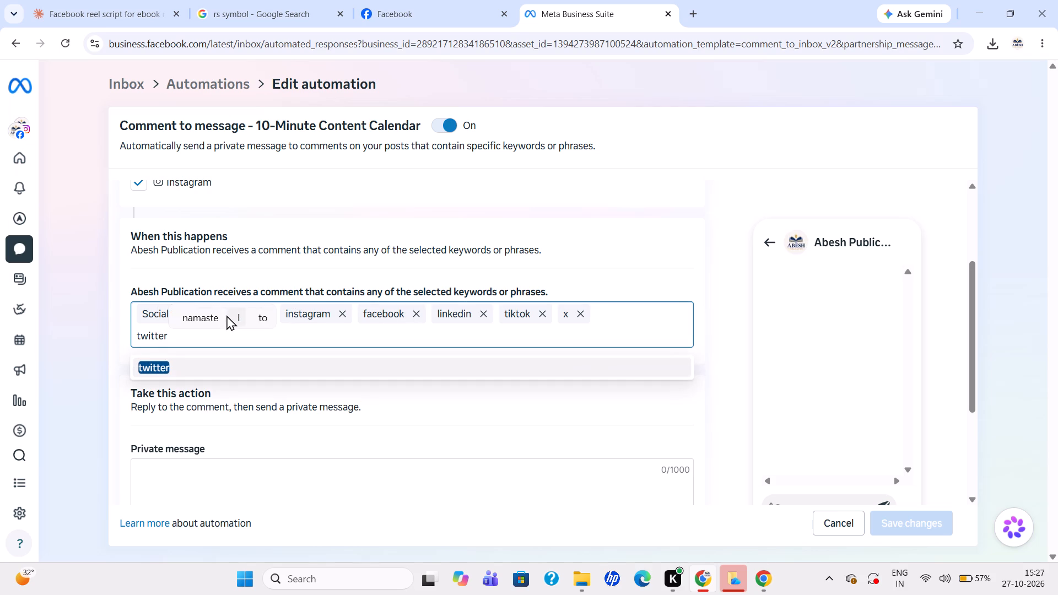
pyautogui.press('BackSpace')
pyautogui.press('Return')
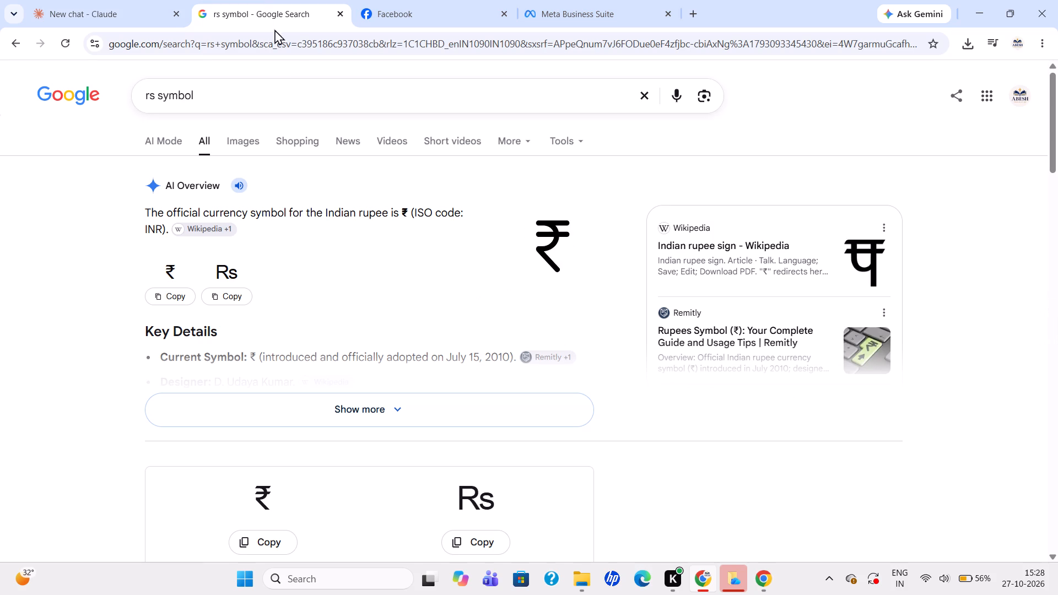
# Return to the automation in Meta Business Suite and add "YT" and "Yoytube" as trigger keywords for received comments.
pyautogui.click(408, 3)
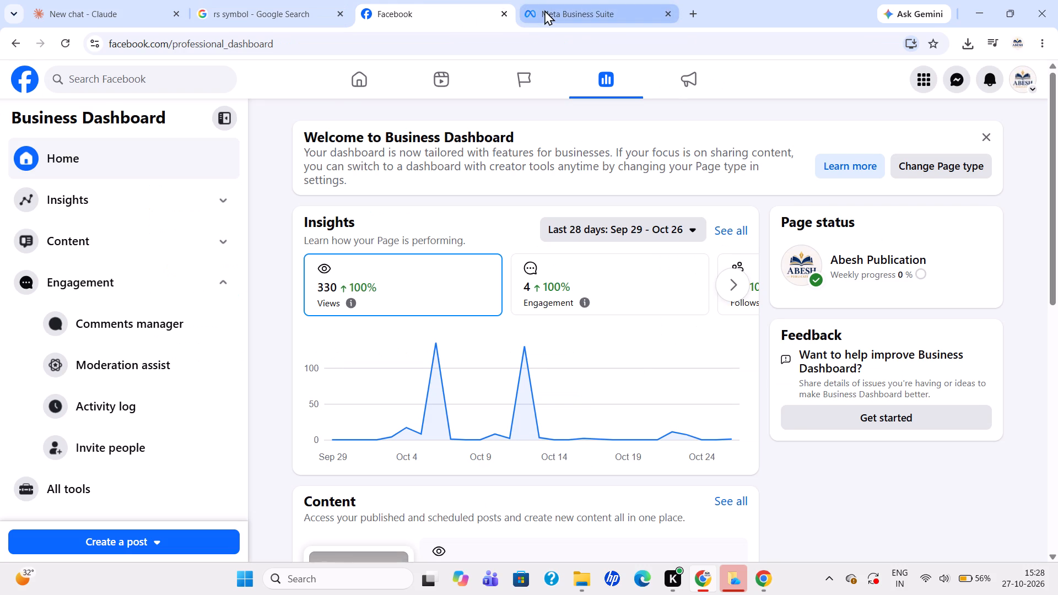
pyautogui.click(544, 10)
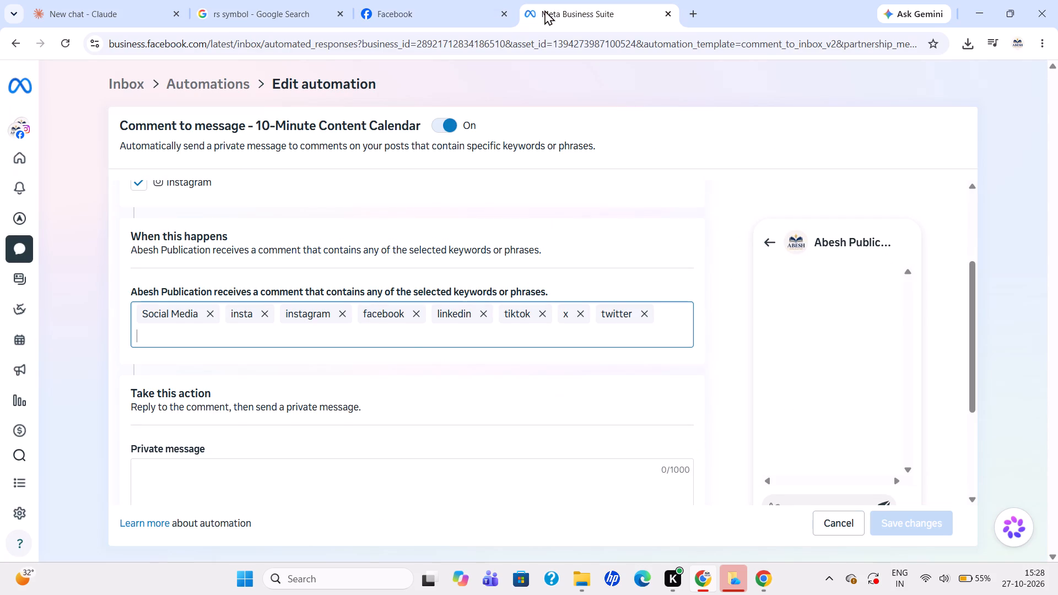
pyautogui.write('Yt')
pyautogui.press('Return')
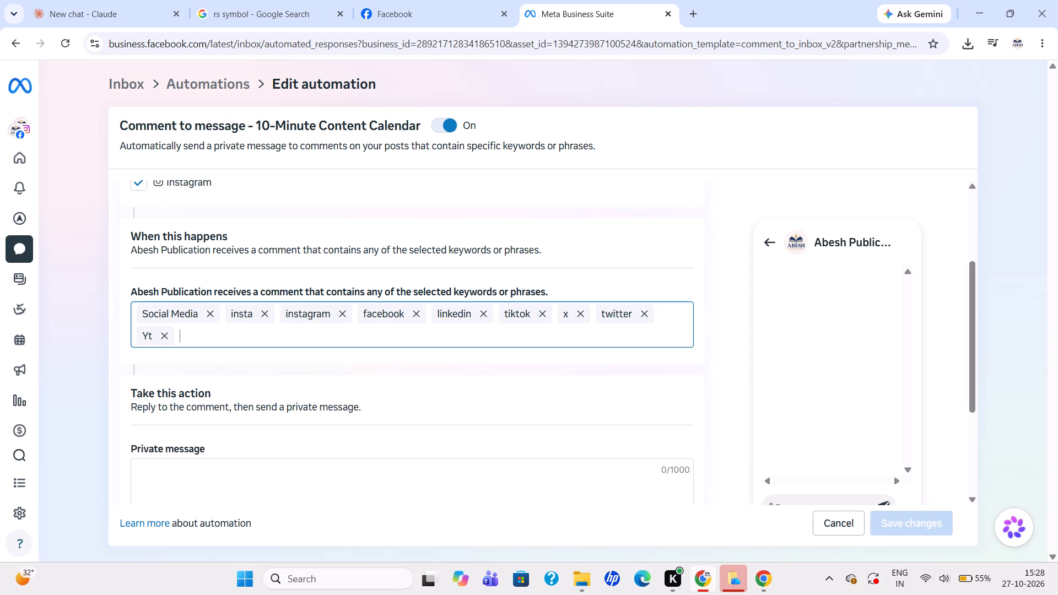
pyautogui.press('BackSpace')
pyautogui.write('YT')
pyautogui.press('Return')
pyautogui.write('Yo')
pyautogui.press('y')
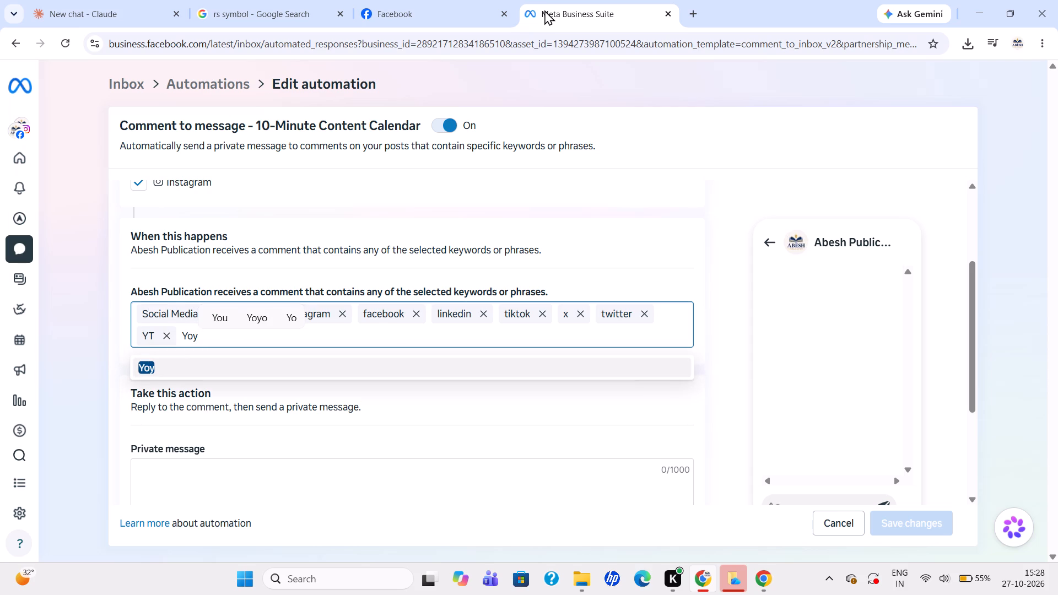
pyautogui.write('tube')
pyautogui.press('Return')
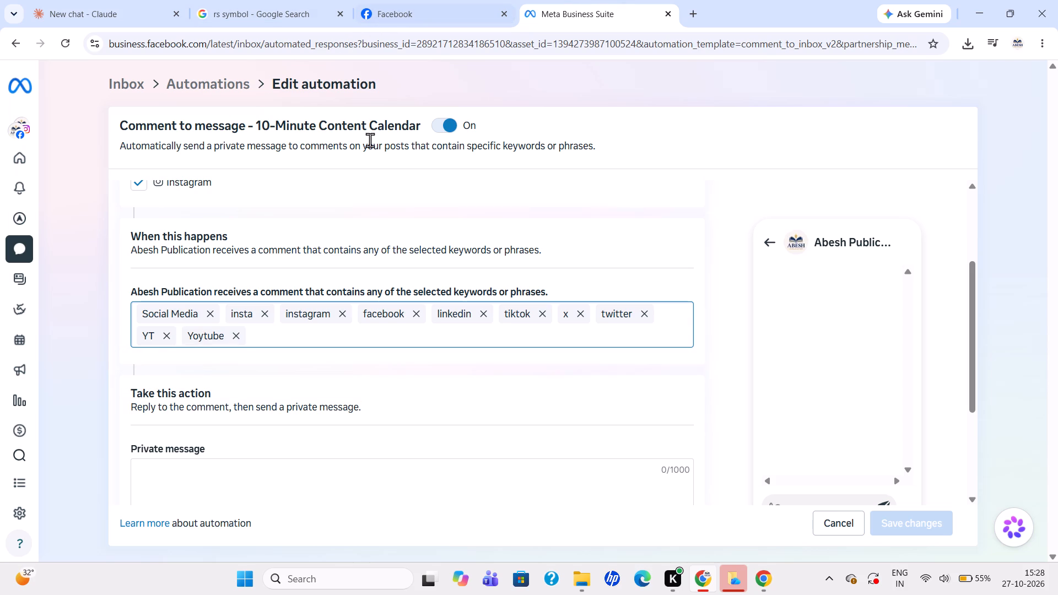
# Replace the misspelled trigger keyword "Yoytube" with "YouTube".
pyautogui.click(234, 338)
pyautogui.write('Youtu')
pyautogui.write('be')
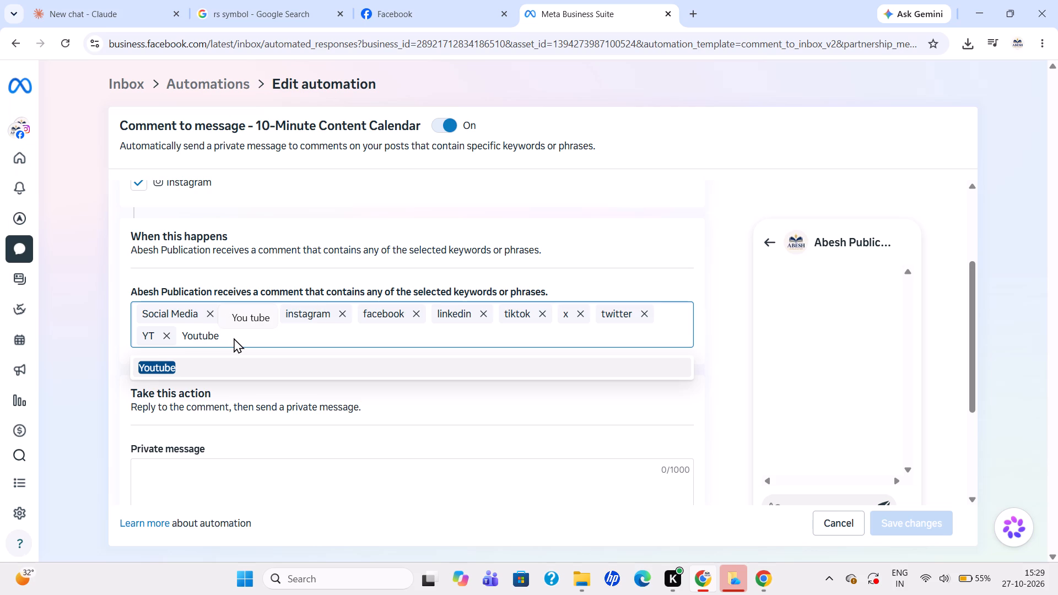
pyautogui.press('Left')
pyautogui.press('Left')
pyautogui.press('Left')
pyautogui.press('BackSpace')
pyautogui.hotkey('shift', 't')
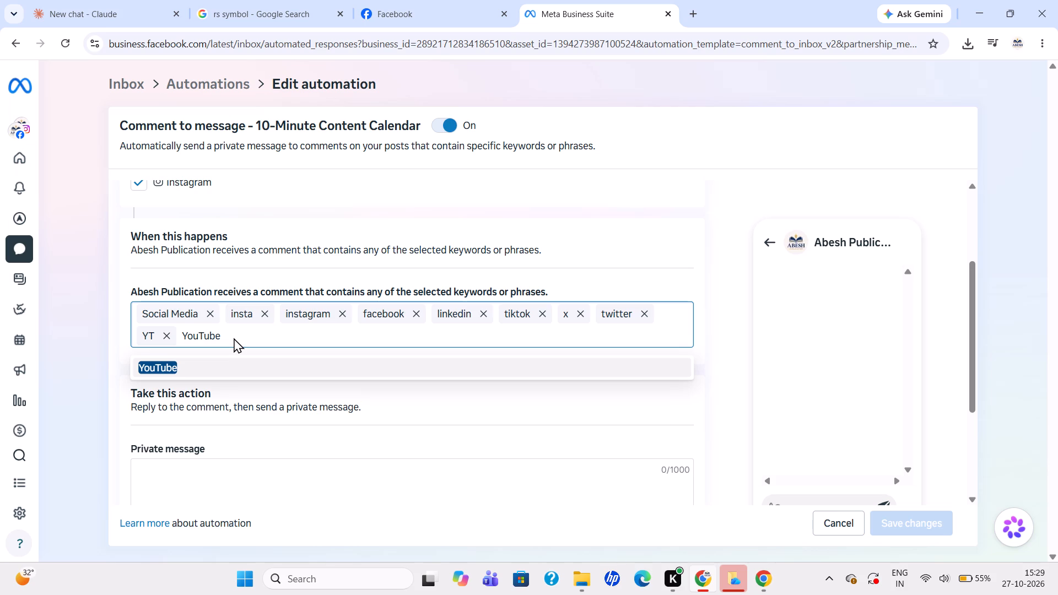
pyautogui.press('Return')
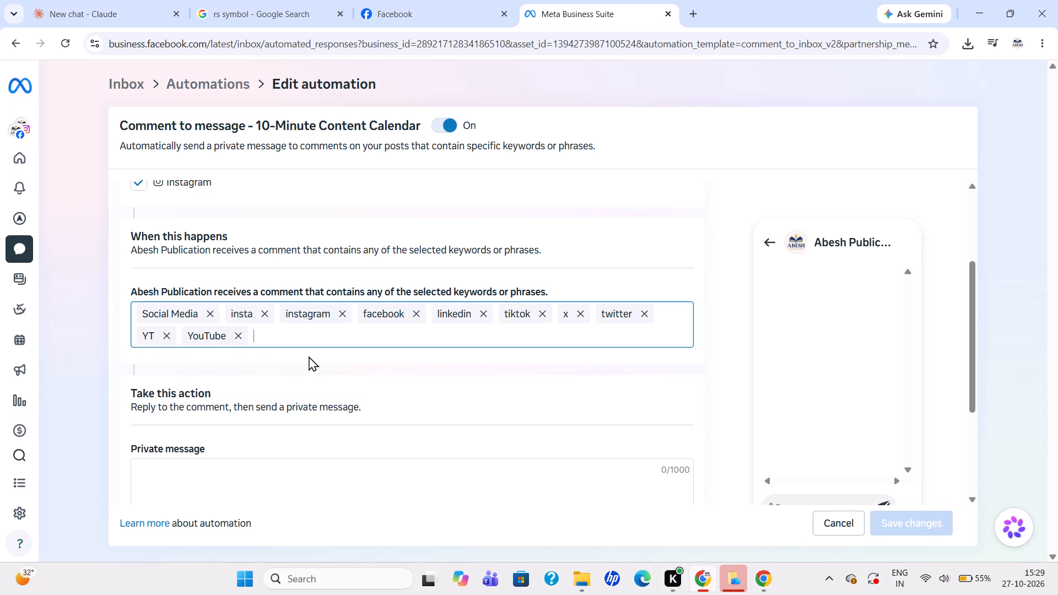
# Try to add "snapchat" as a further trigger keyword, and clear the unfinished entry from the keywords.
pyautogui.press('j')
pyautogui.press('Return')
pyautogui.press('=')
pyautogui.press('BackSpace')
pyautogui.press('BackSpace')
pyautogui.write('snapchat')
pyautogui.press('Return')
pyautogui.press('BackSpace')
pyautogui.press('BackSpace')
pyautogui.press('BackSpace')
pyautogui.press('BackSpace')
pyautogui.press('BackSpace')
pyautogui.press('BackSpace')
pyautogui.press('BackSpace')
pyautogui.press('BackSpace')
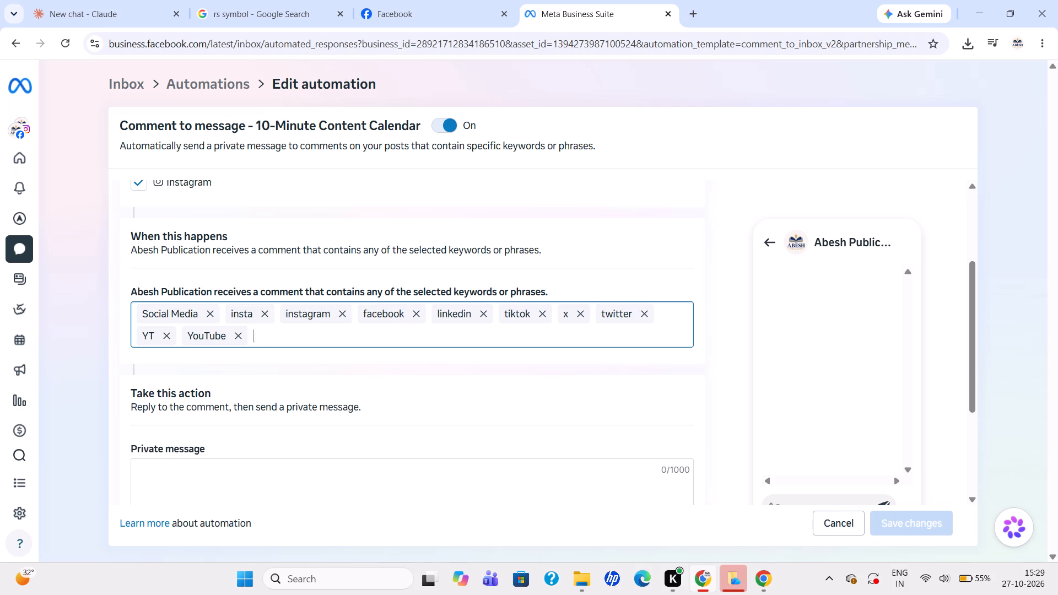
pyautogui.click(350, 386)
# Start editing the empty private message in the automation's action section.
pyautogui.scroll(-3, 350, 386)
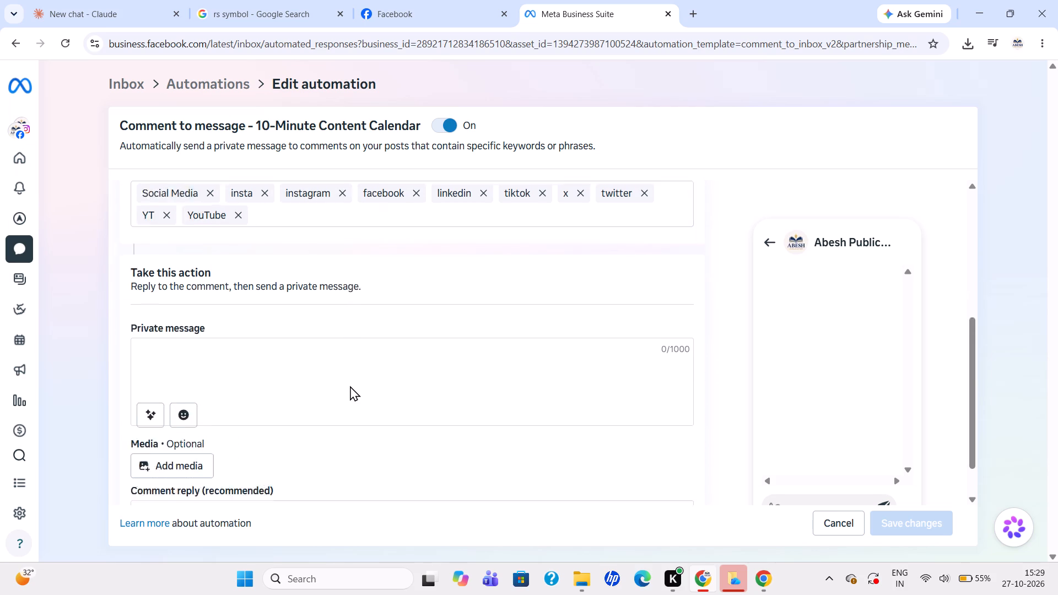
pyautogui.scroll(-1, 350, 386)
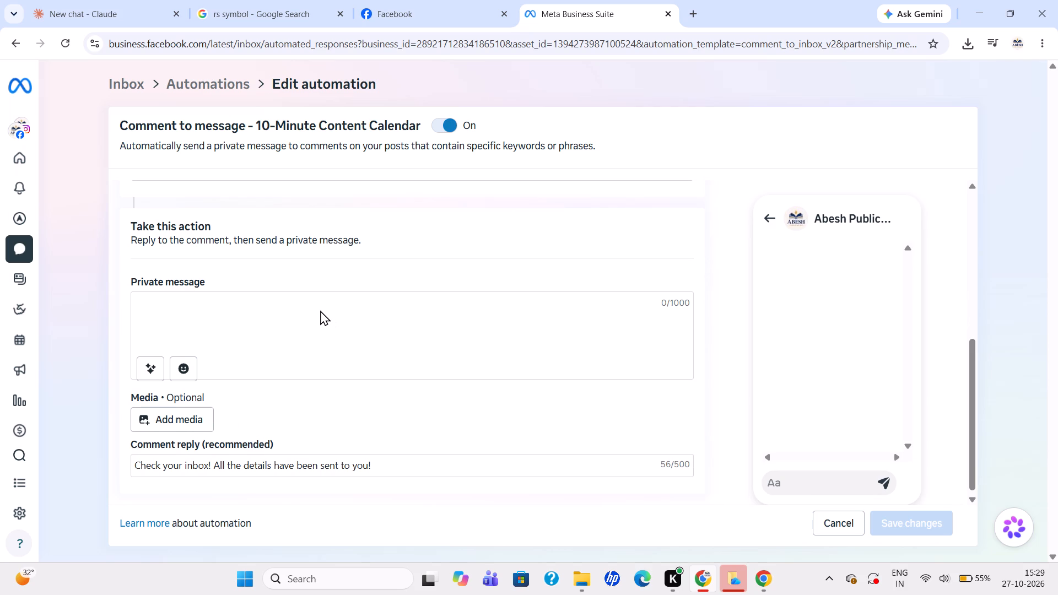
pyautogui.click(320, 310)
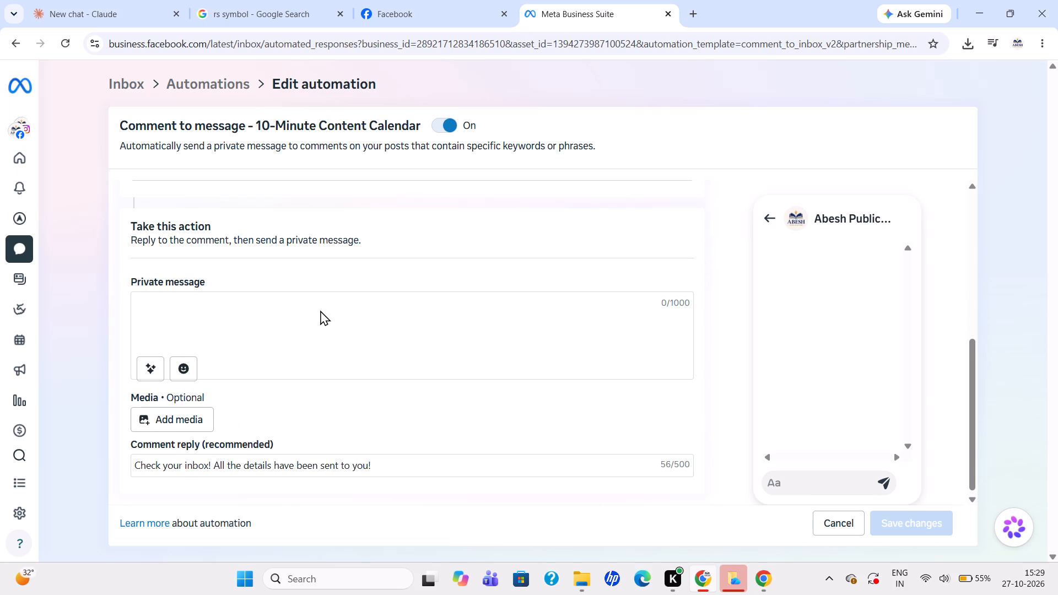
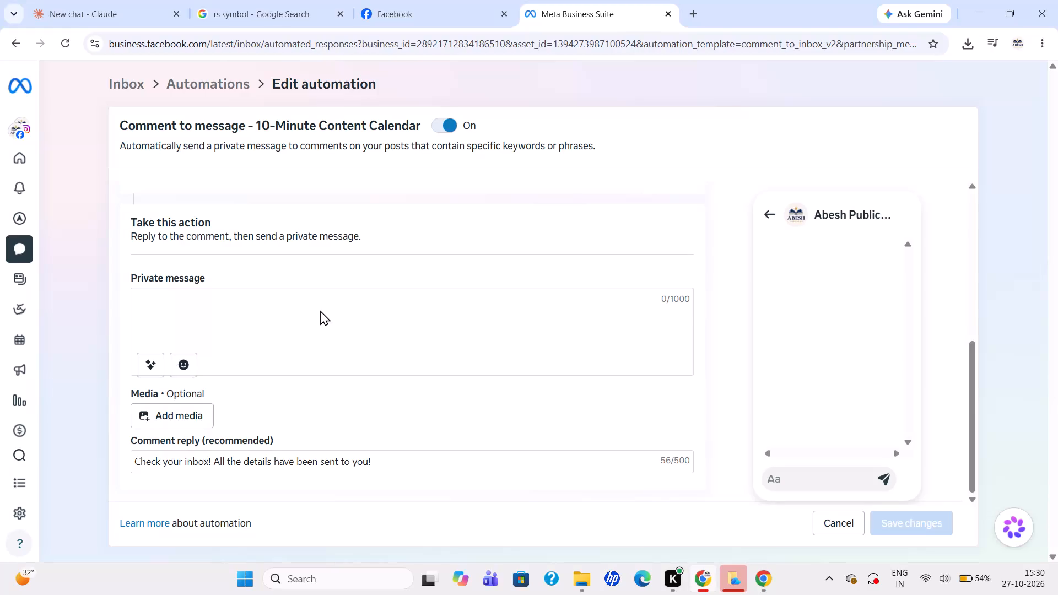
# Review the comment automation's channels, trigger keywords, private message and comment reply settings.
pyautogui.scroll(4, 320, 310)
pyautogui.scroll(-6, 320, 310)
pyautogui.moveTo(120, 128); pyautogui.dragTo(237, 127)
pyautogui.click(276, 214)
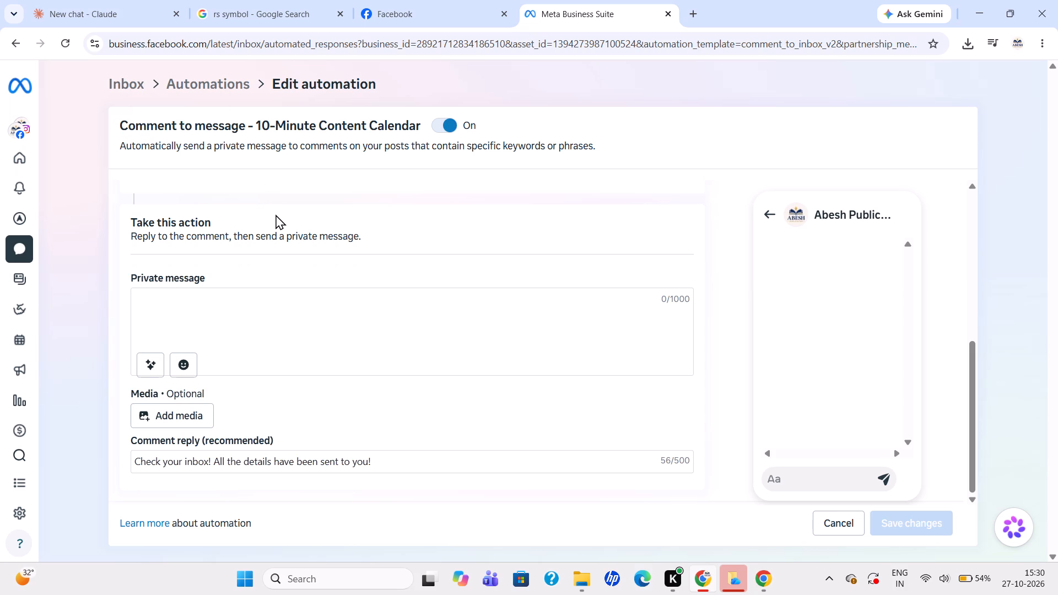
pyautogui.scroll(6, 276, 214)
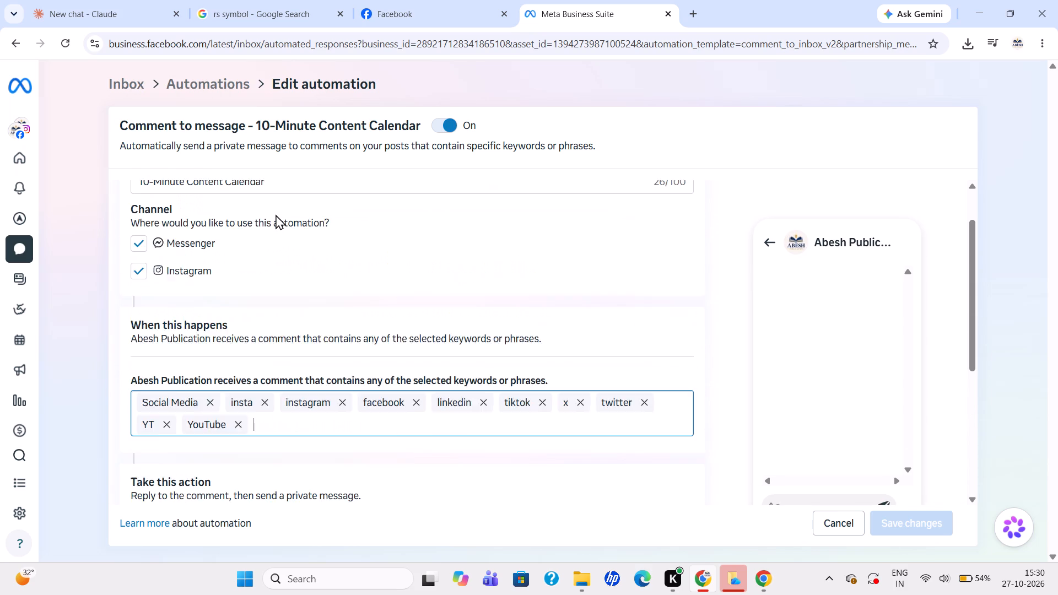
pyautogui.scroll(-5, 276, 214)
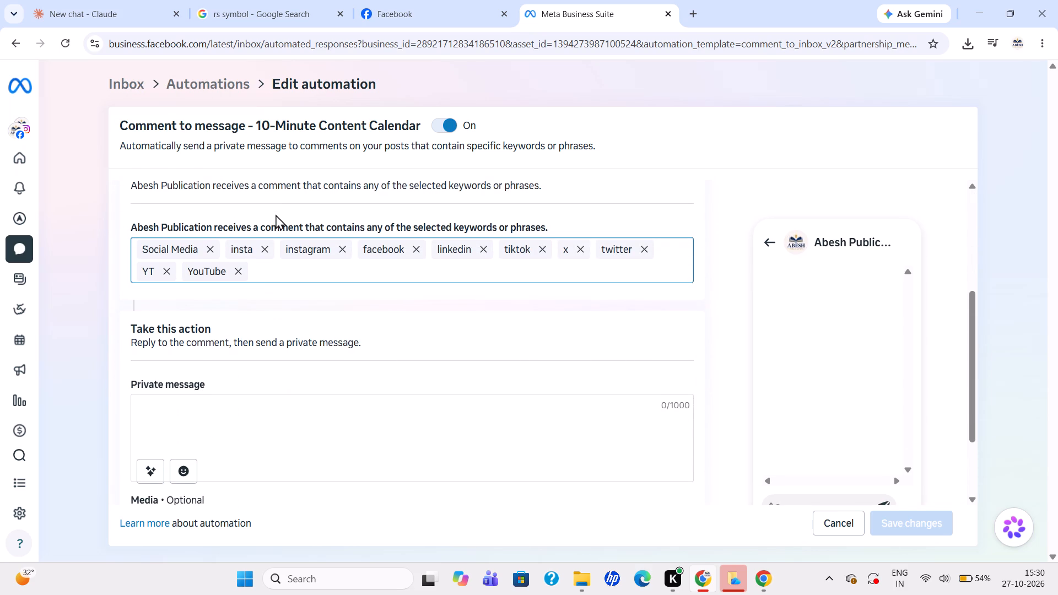
pyautogui.scroll(-3, 276, 214)
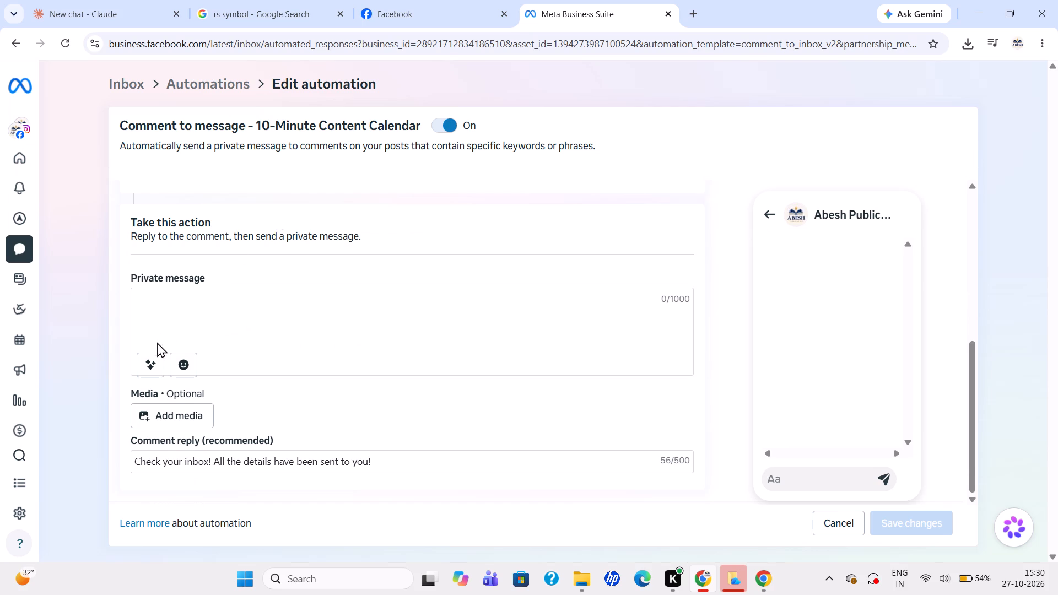
# Examine the personalization fields available for the automation's private message, and leave without adding any.
pyautogui.click(148, 355)
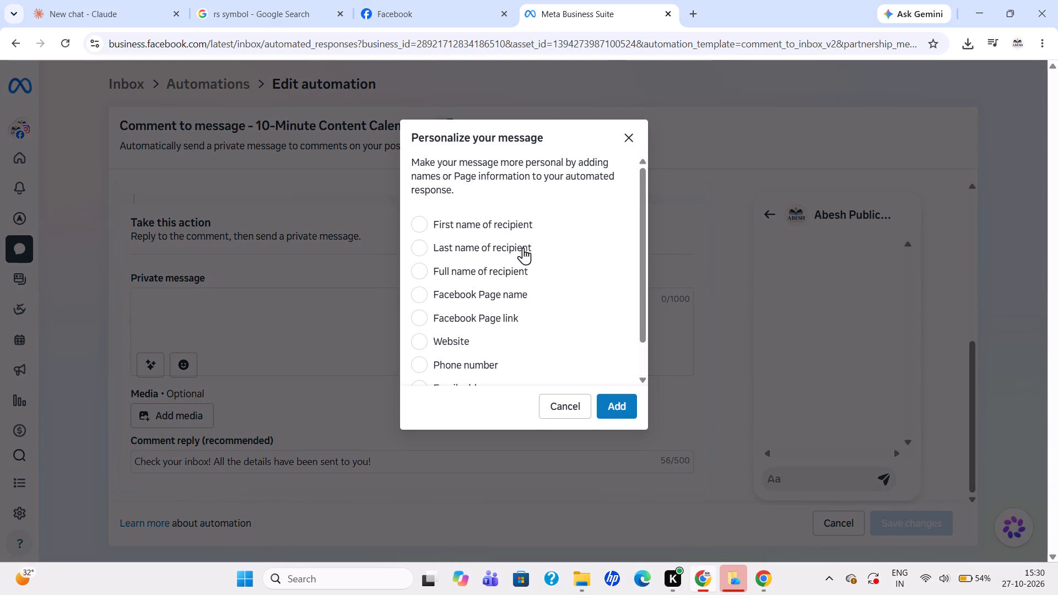
pyautogui.scroll(-3, 523, 247)
pyautogui.hscroll(1, 523, 247)
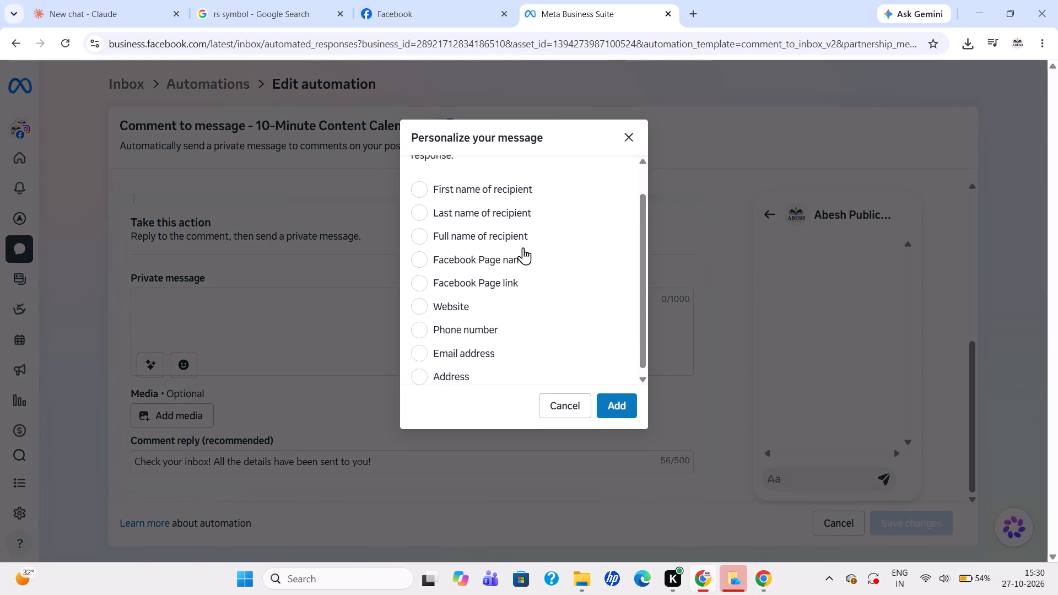
pyautogui.hscroll(2, 523, 247)
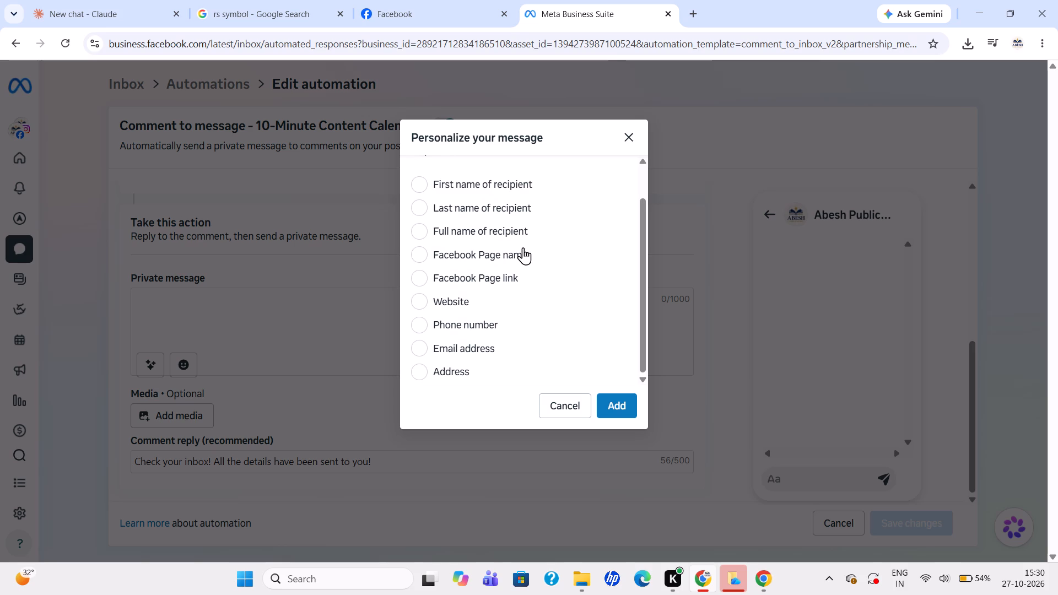
pyautogui.click(314, 290)
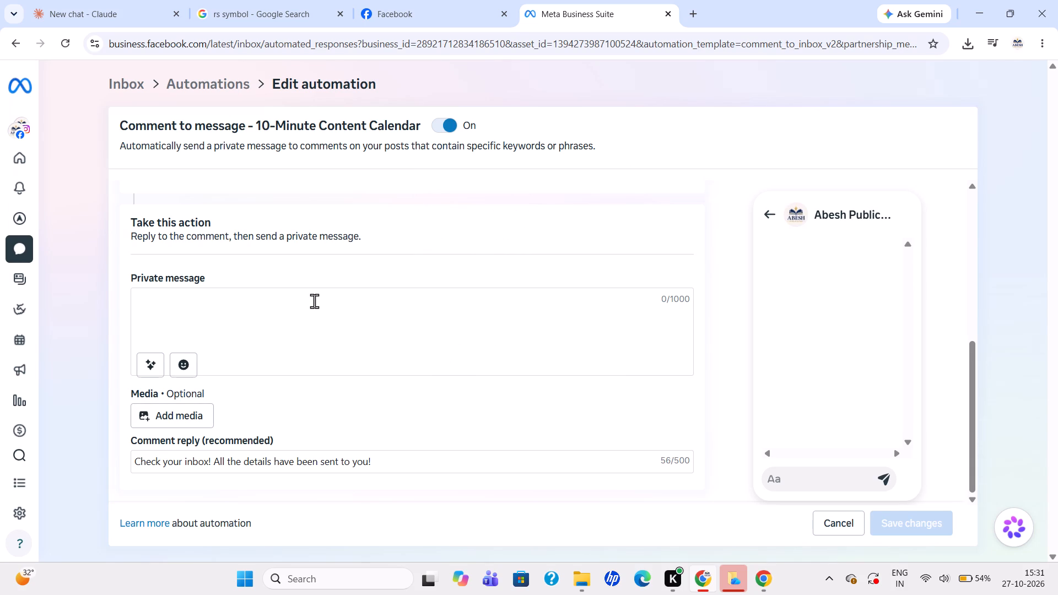
pyautogui.click(314, 301)
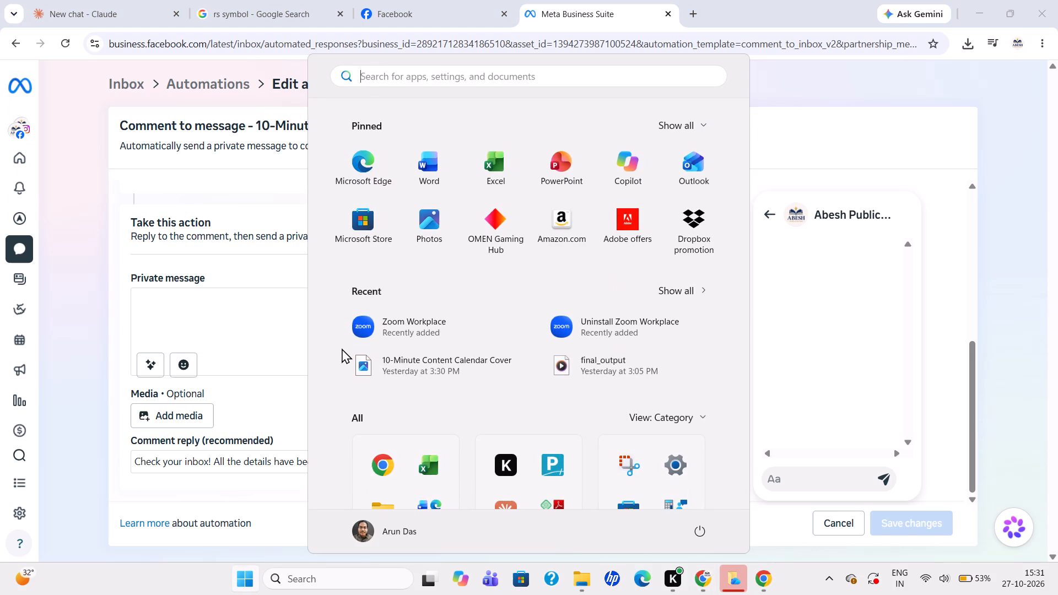
pyautogui.click(240, 290)
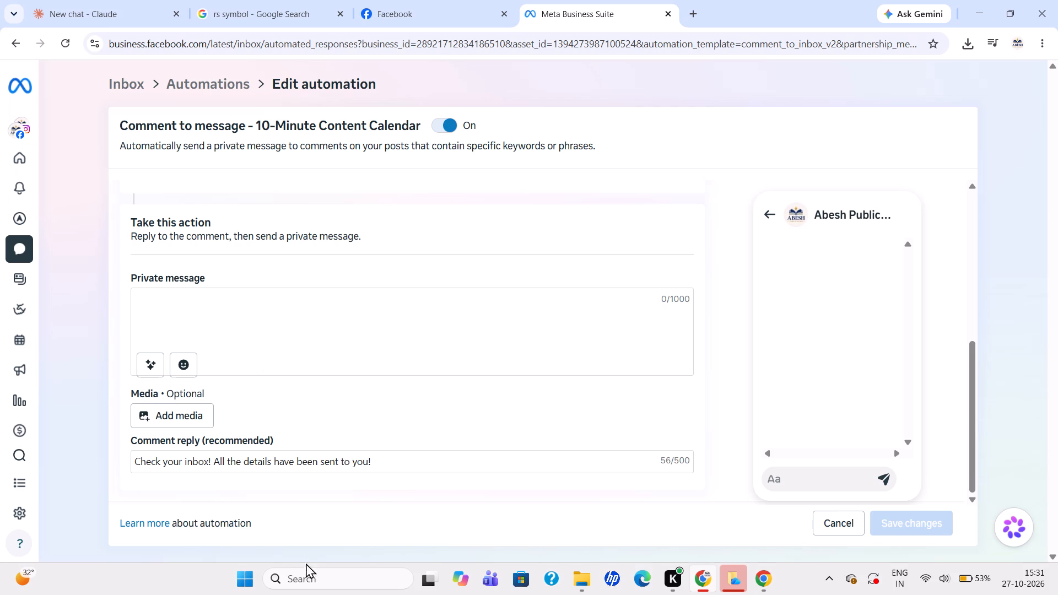
pyautogui.click(318, 577)
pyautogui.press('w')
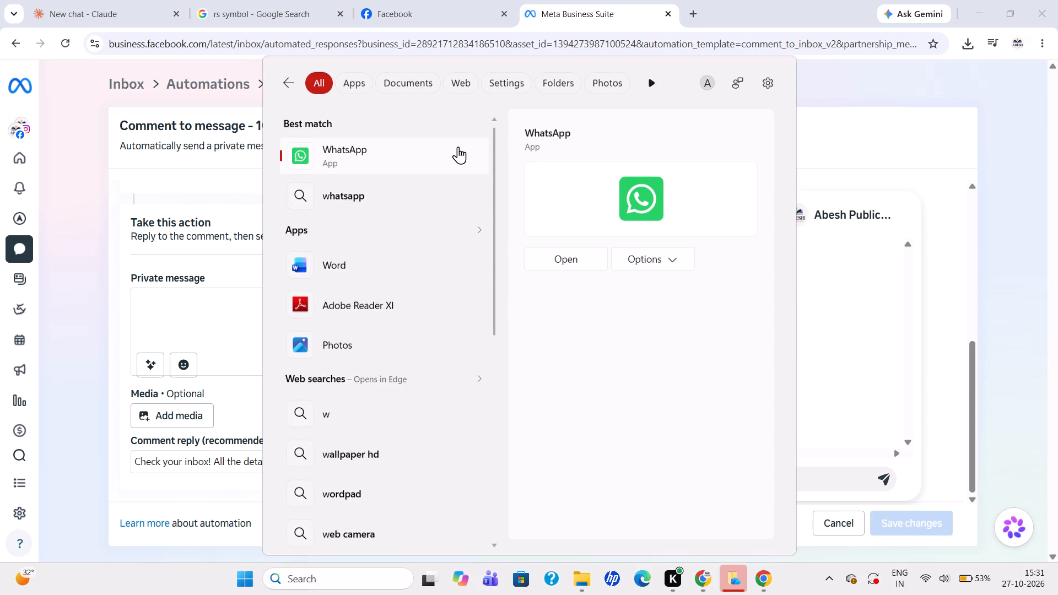
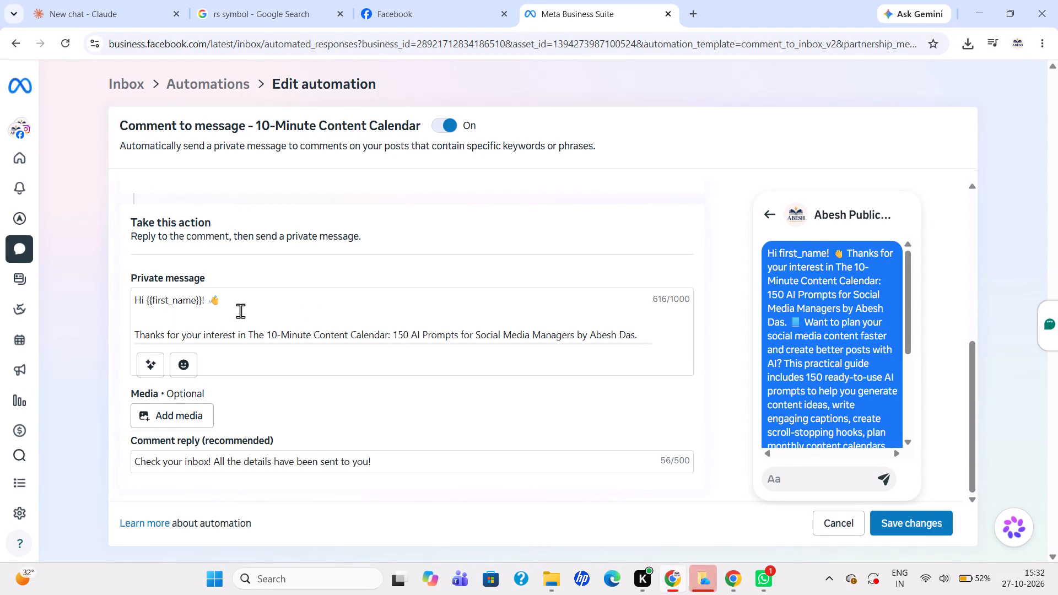
# Start editing the {{first_name}} placeholder in the greeting line of the private message.
pyautogui.doubleClick(205, 301)
pyautogui.press('Left')
pyautogui.press('Left')
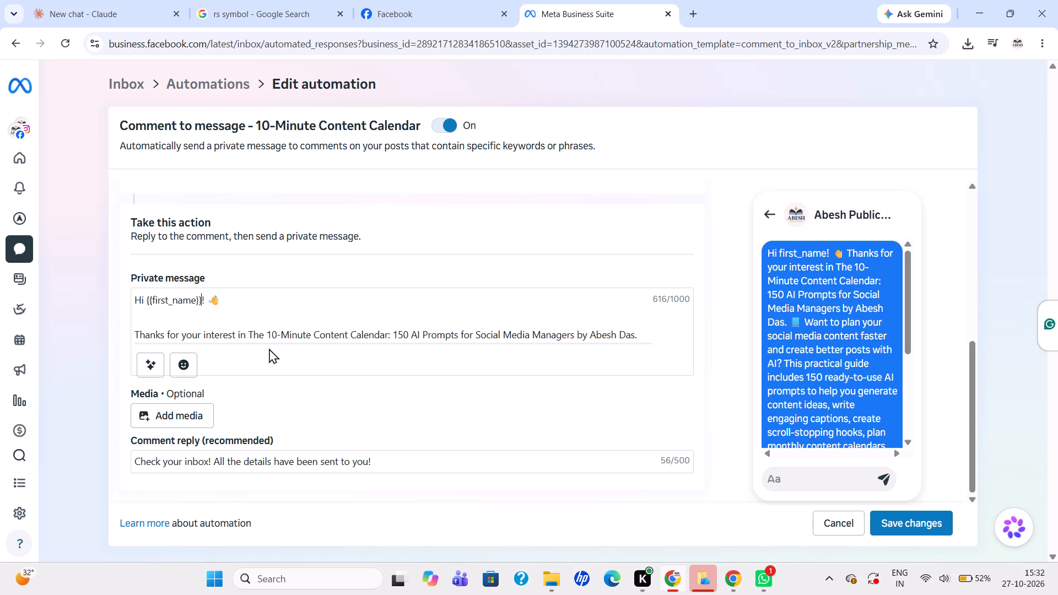
# Replace the {{first_name}} placeholder in the private message's greeting with the "First name of recipient" personalization.
pyautogui.hotkey('shift', 'Left')
pyautogui.hotkey('shift', 'Left')
pyautogui.hotkey('shift', 'Left')
pyautogui.hotkey('shift', 'Left')
pyautogui.hotkey('shift', 'Left')
pyautogui.hotkey('shift', 'Left')
pyautogui.hotkey('shift', 'Left')
pyautogui.hotkey('shift', 'Left')
pyautogui.hotkey('shift', 'Left')
pyautogui.hotkey('shift', 'Left')
pyautogui.hotkey('shift', 'Left')
pyautogui.hotkey('shift', 'Left')
pyautogui.hotkey('shift', 'Left')
pyautogui.hotkey('shift', 'Left')
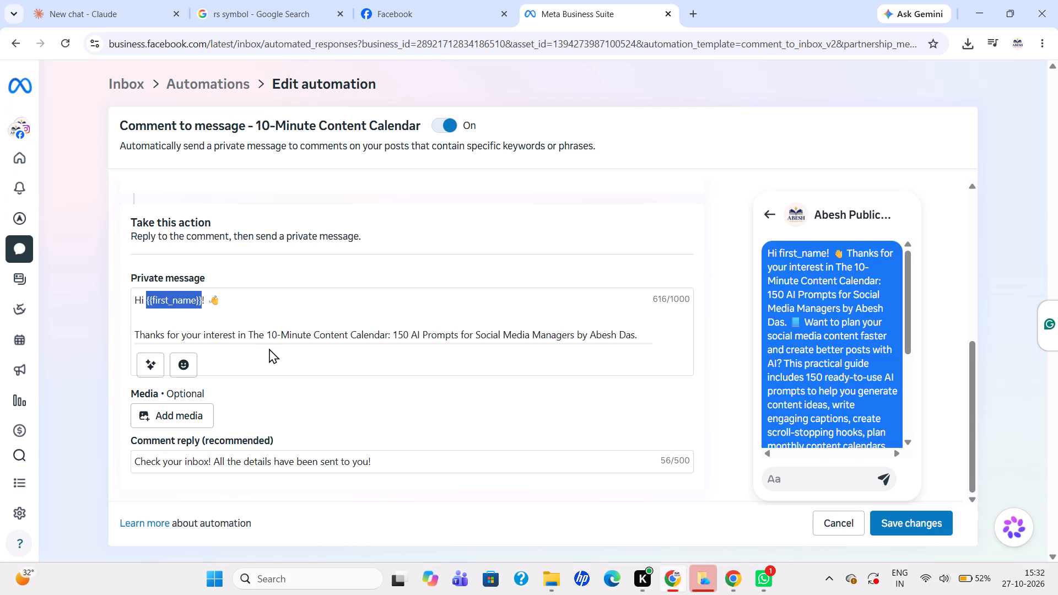
pyautogui.press('BackSpace')
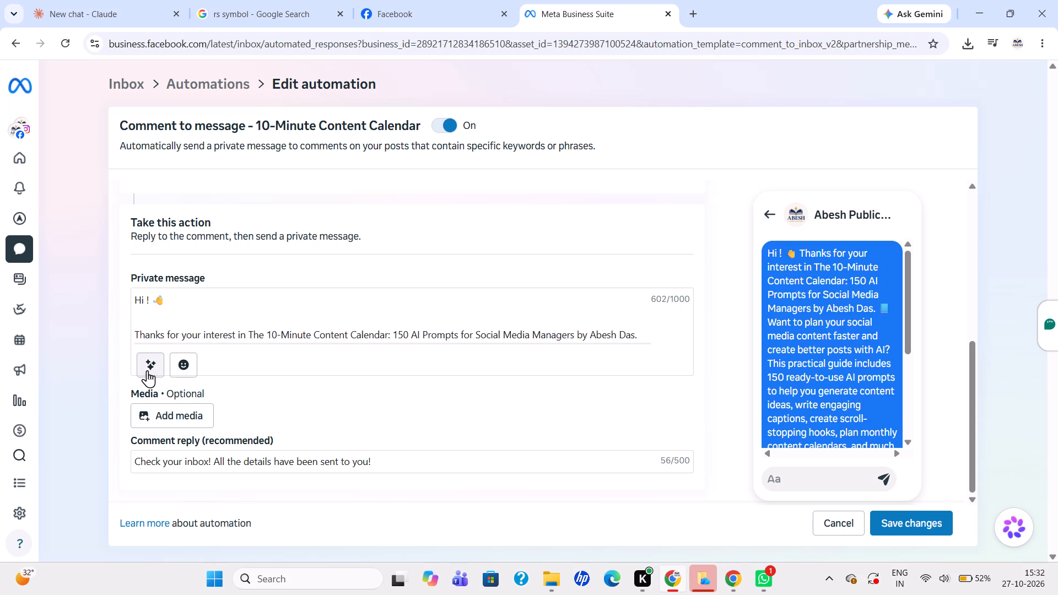
pyautogui.click(149, 370)
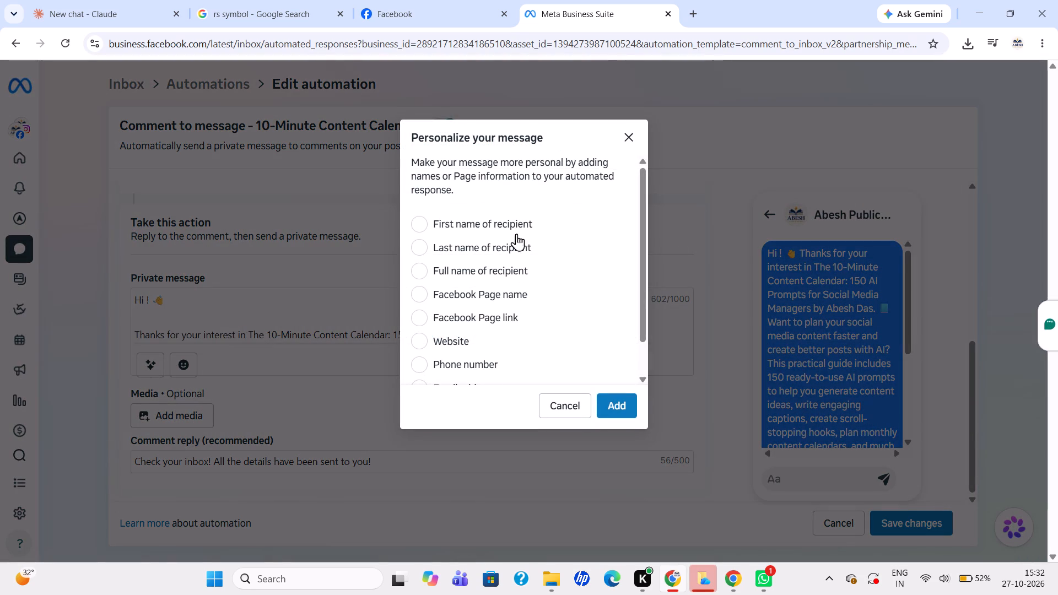
pyautogui.click(526, 221)
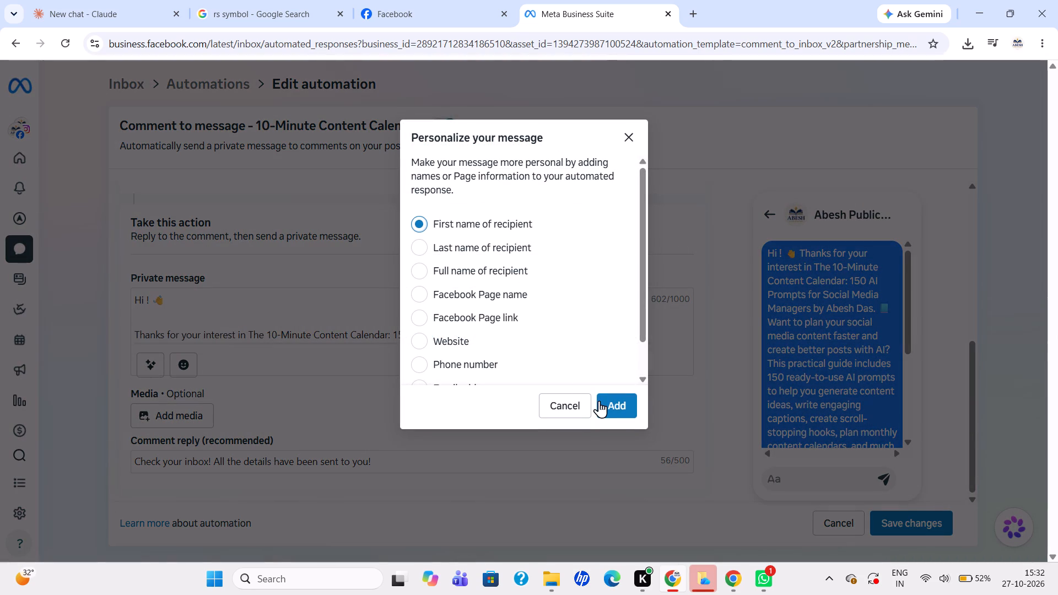
pyautogui.click(608, 402)
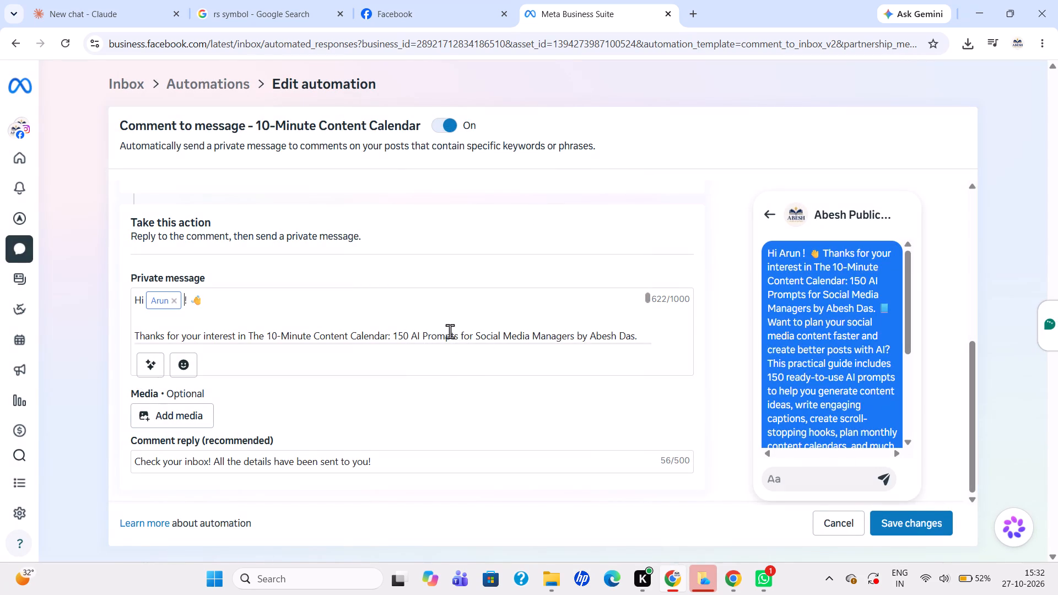
# Read through the whole private message and its preview, from the greeting to the book link placeholder and closing line.
pyautogui.scroll(-1, 515, 331)
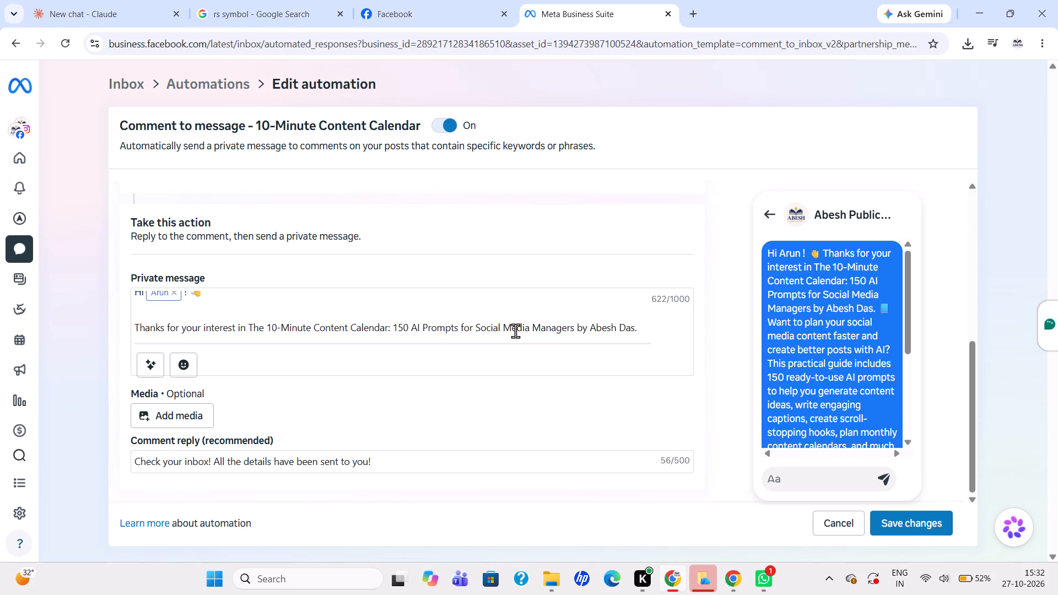
pyautogui.scroll(-2, 515, 331)
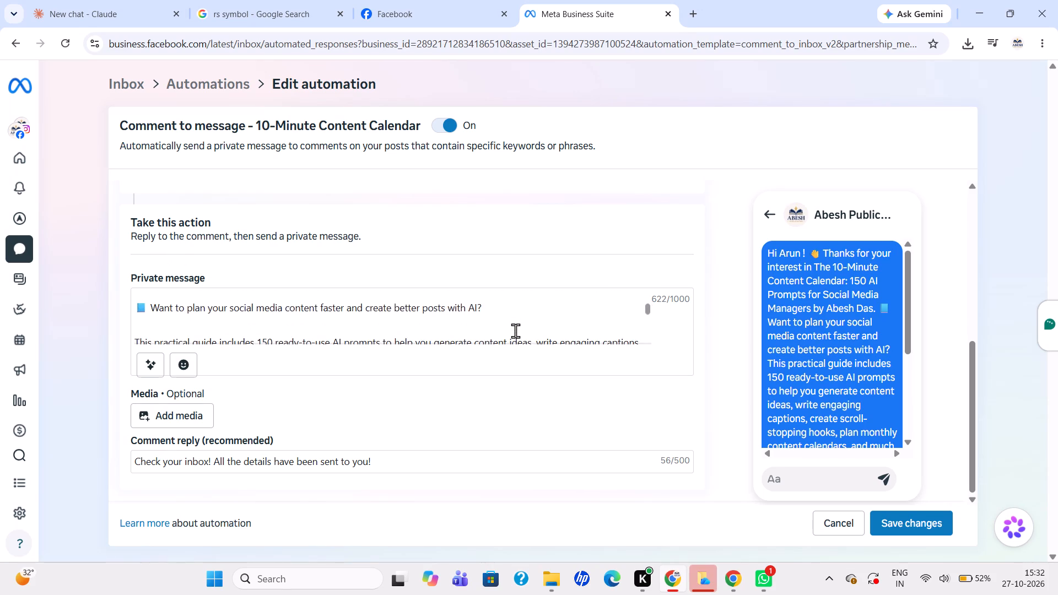
pyautogui.scroll(-1, 515, 331)
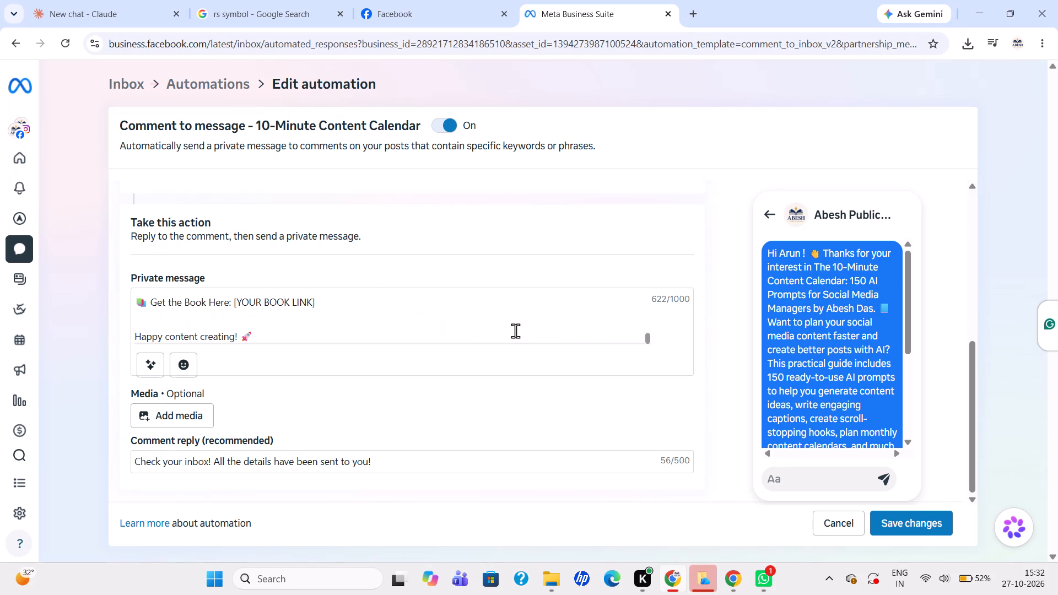
pyautogui.scroll(2, 515, 331)
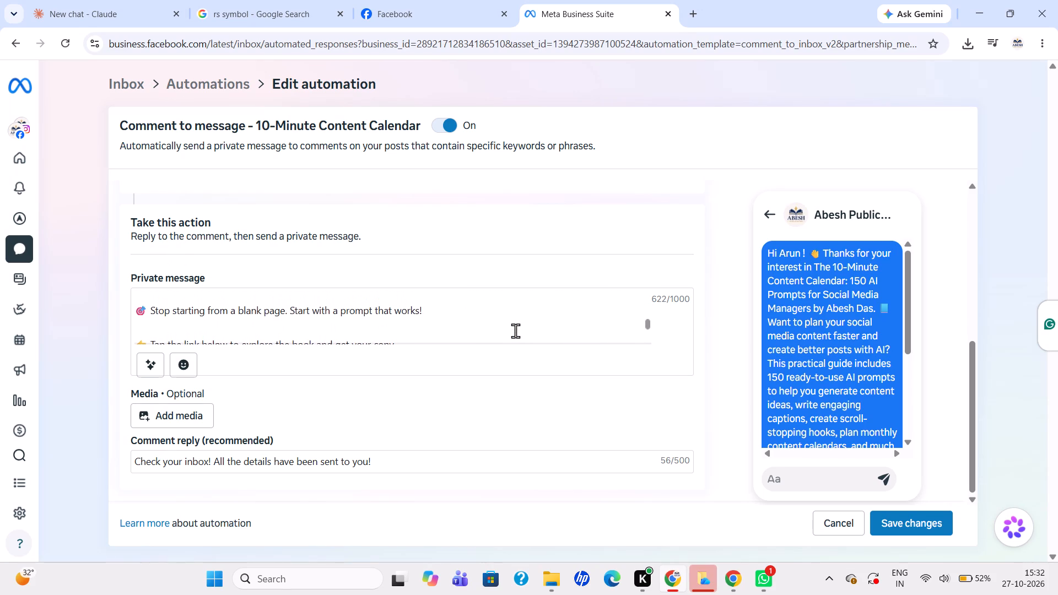
pyautogui.hscroll(2, 515, 331)
pyautogui.scroll(-1, 515, 331)
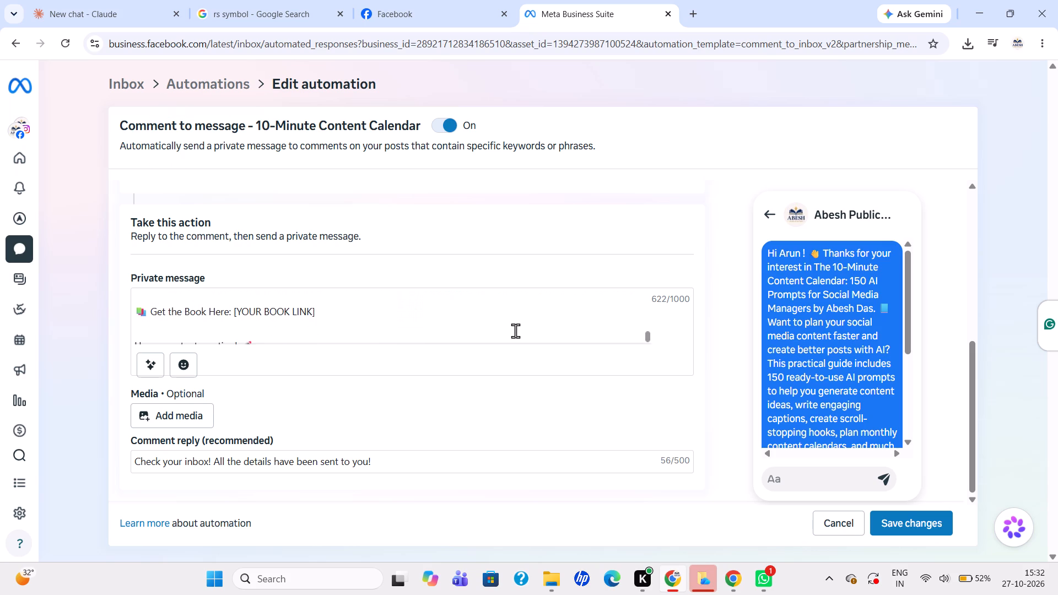
pyautogui.scroll(-1, 515, 331)
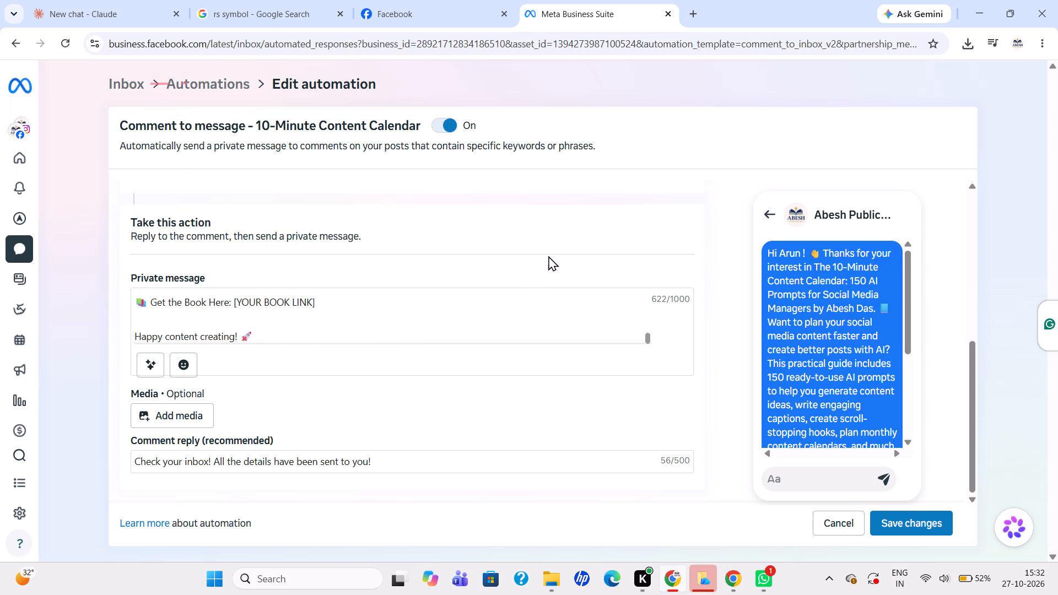
pyautogui.scroll(-1, 838, 371)
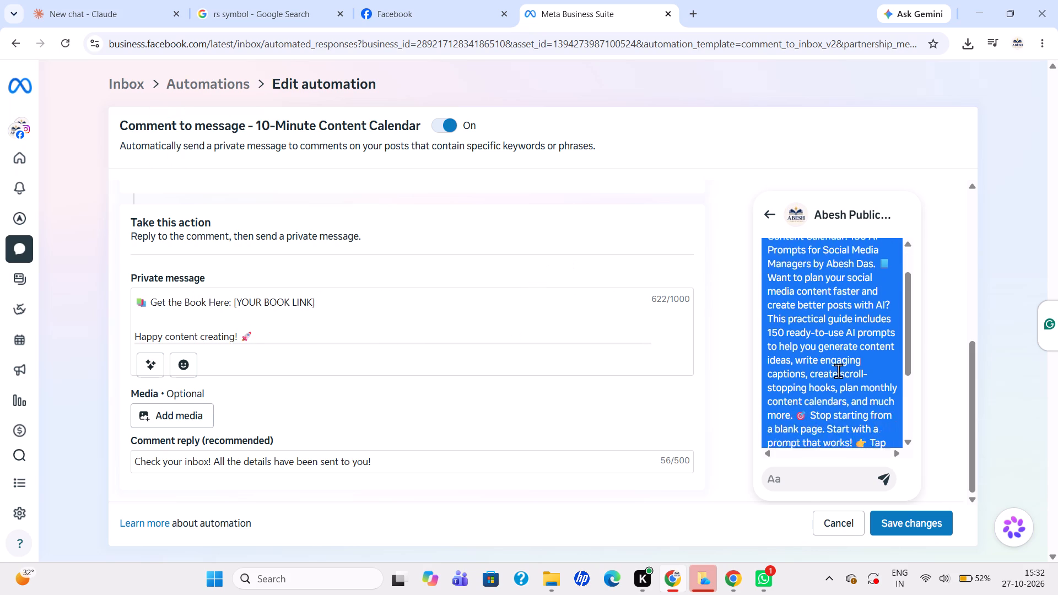
pyautogui.scroll(-1, 838, 371)
pyautogui.scroll(1, 838, 371)
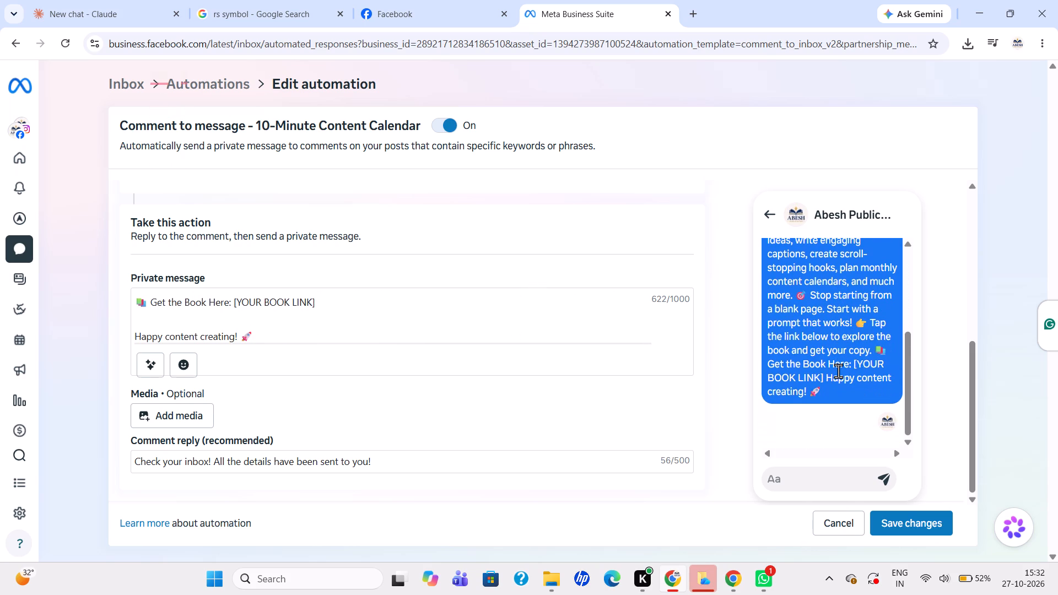
pyautogui.scroll(2, 838, 371)
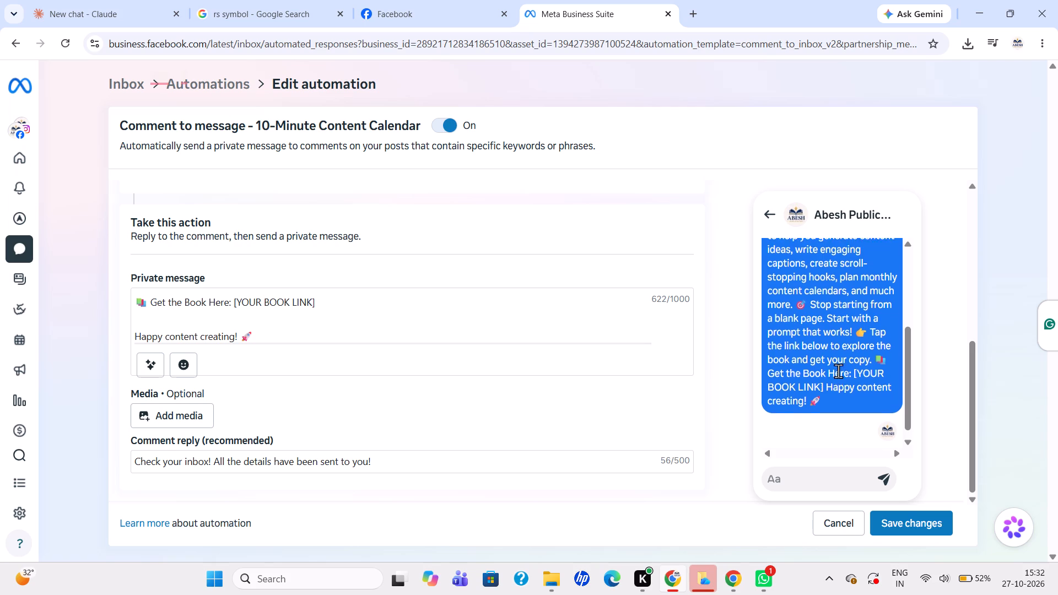
pyautogui.scroll(1, 838, 371)
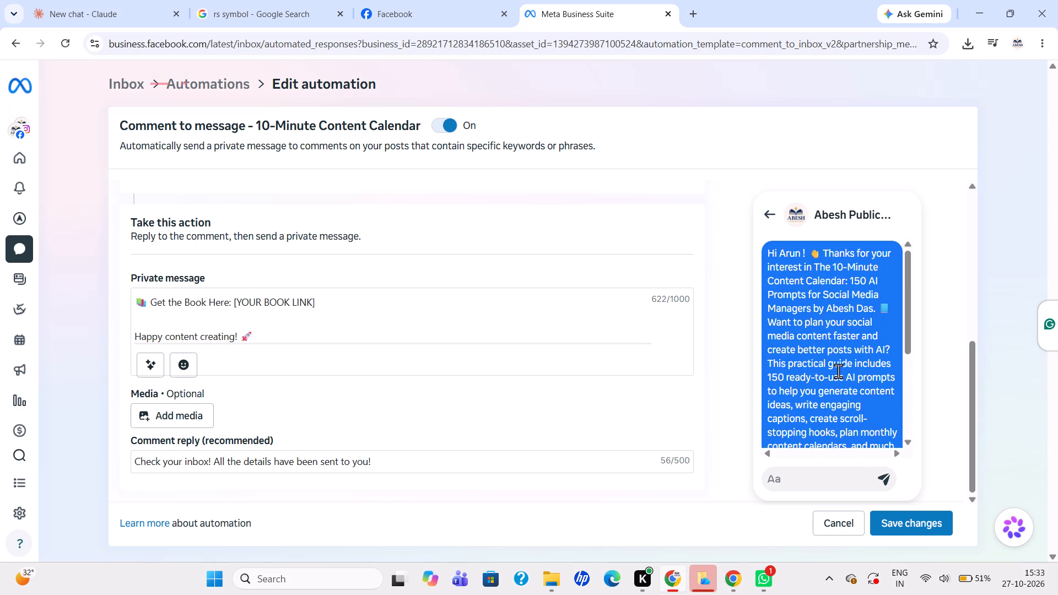
pyautogui.scroll(8, 495, 309)
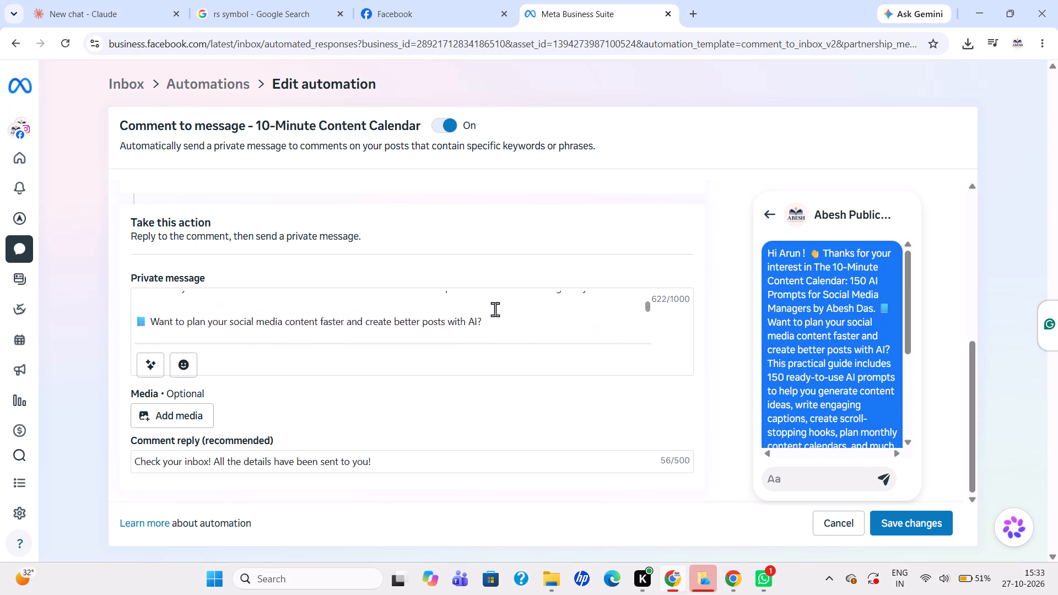
pyautogui.scroll(2, 495, 309)
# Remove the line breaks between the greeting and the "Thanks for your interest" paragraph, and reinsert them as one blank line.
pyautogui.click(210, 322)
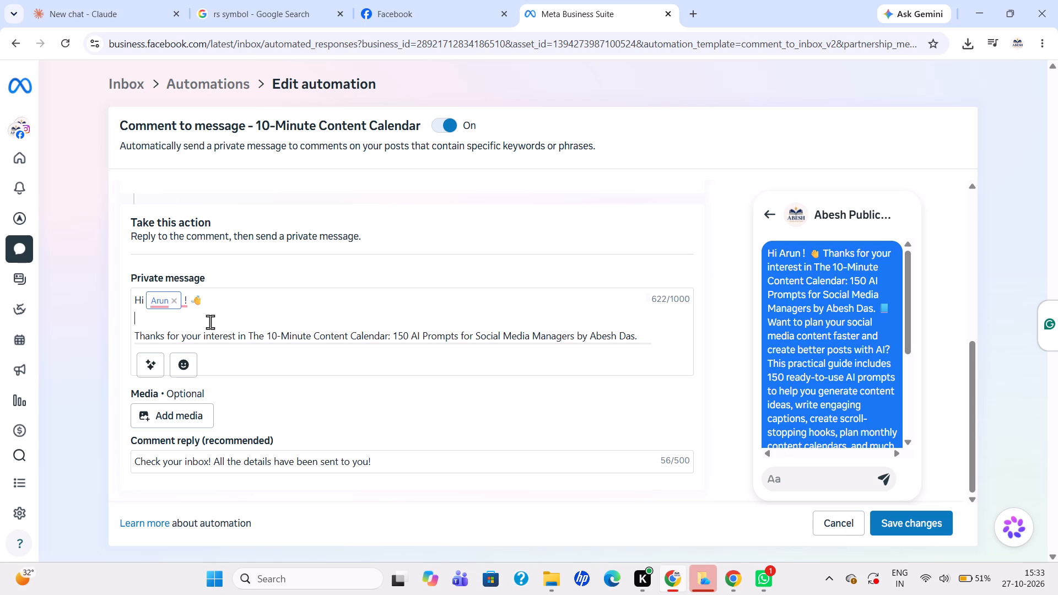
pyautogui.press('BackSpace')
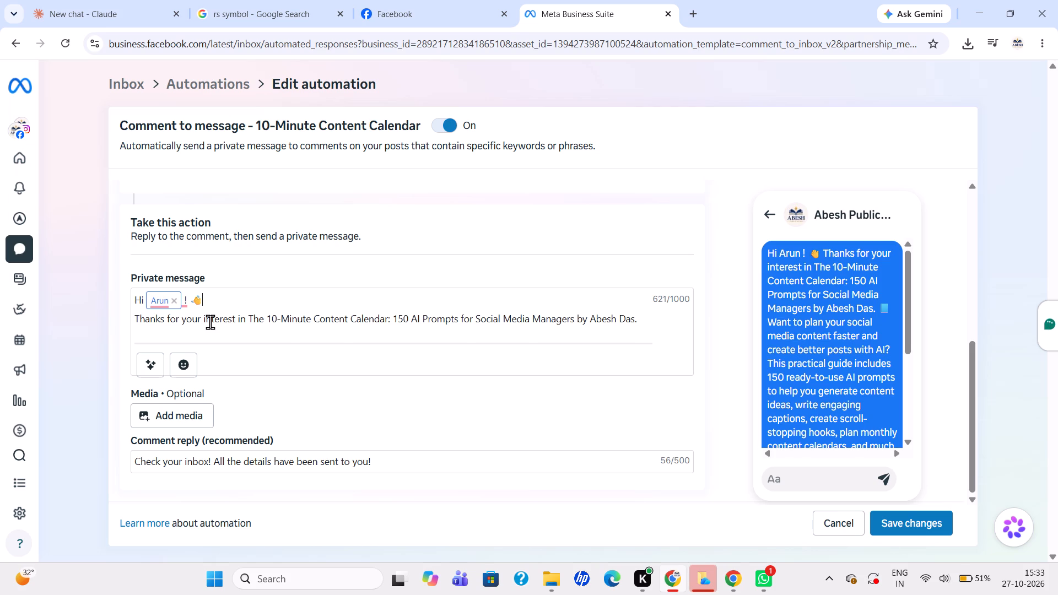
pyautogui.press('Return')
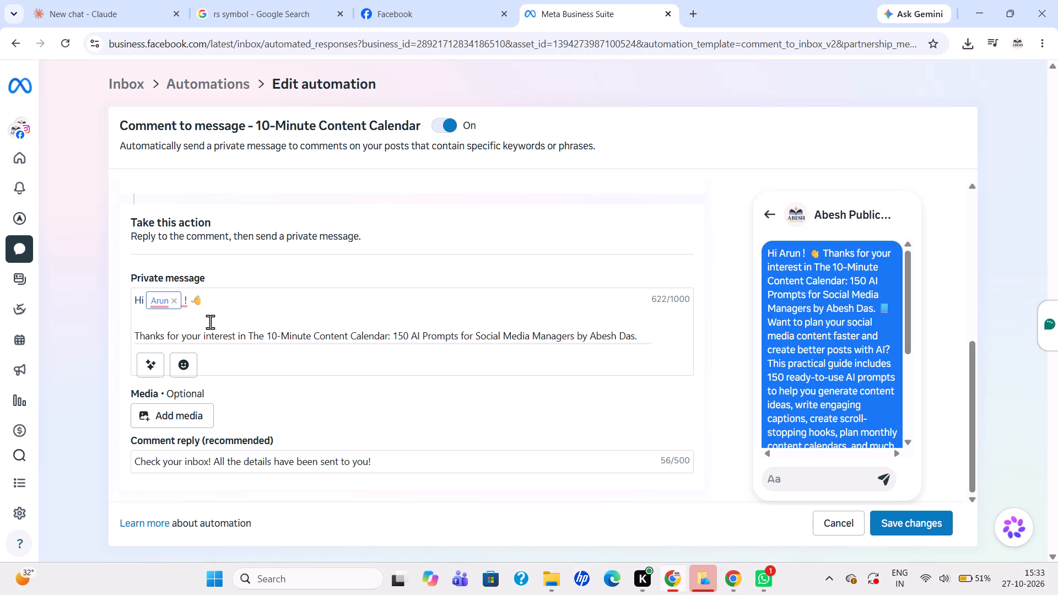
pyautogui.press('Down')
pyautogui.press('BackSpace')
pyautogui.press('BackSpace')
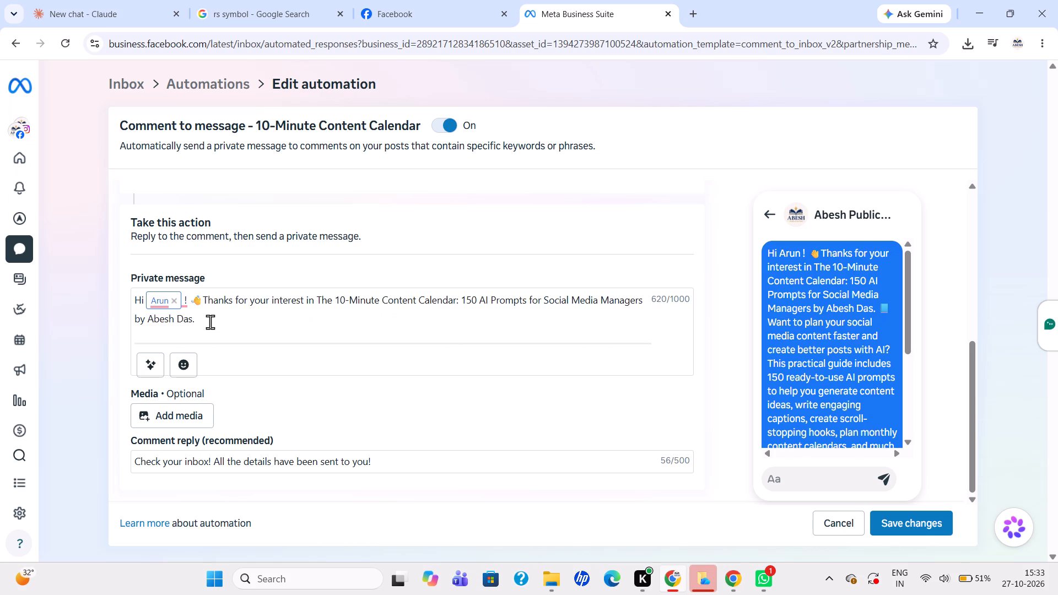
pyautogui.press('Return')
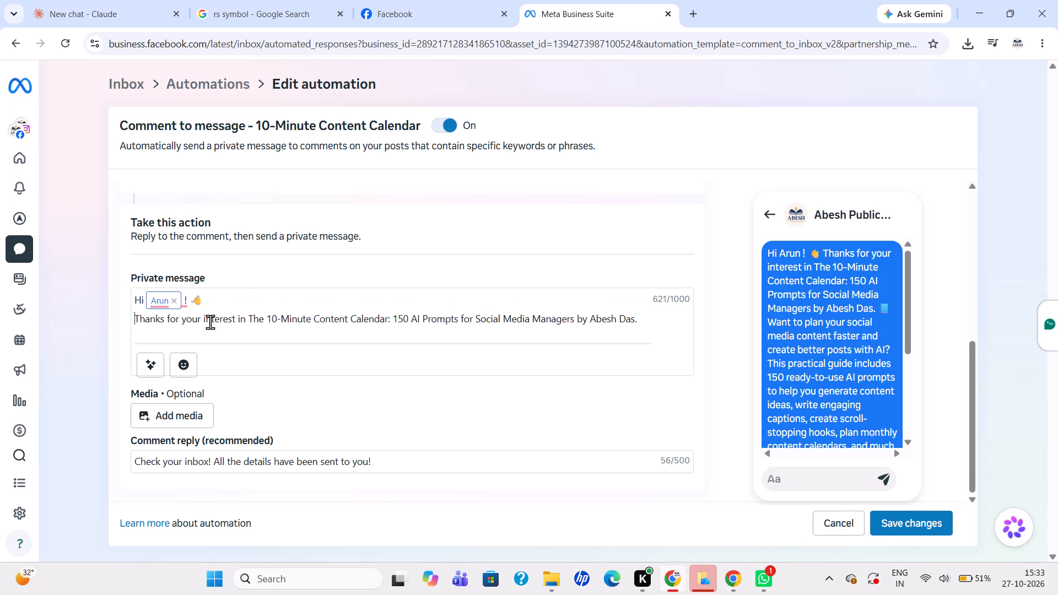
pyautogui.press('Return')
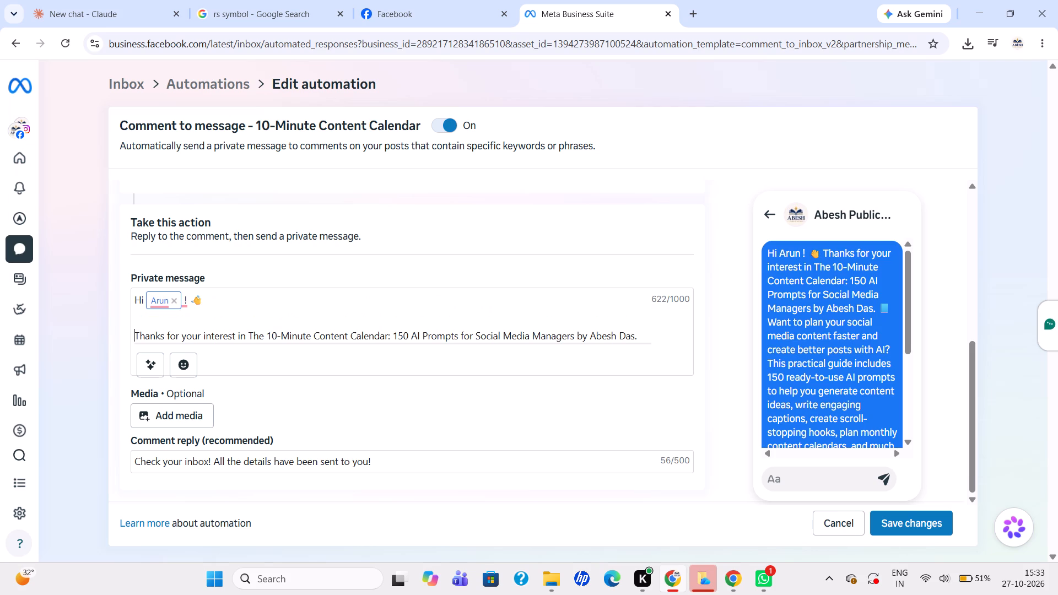
# Copy the page link of The 10-Minute Content Calendar from abeshpublication.netlify.app in a new browser tab, and return to the Meta Business Suite automation.
pyautogui.scroll(-5, 210, 322)
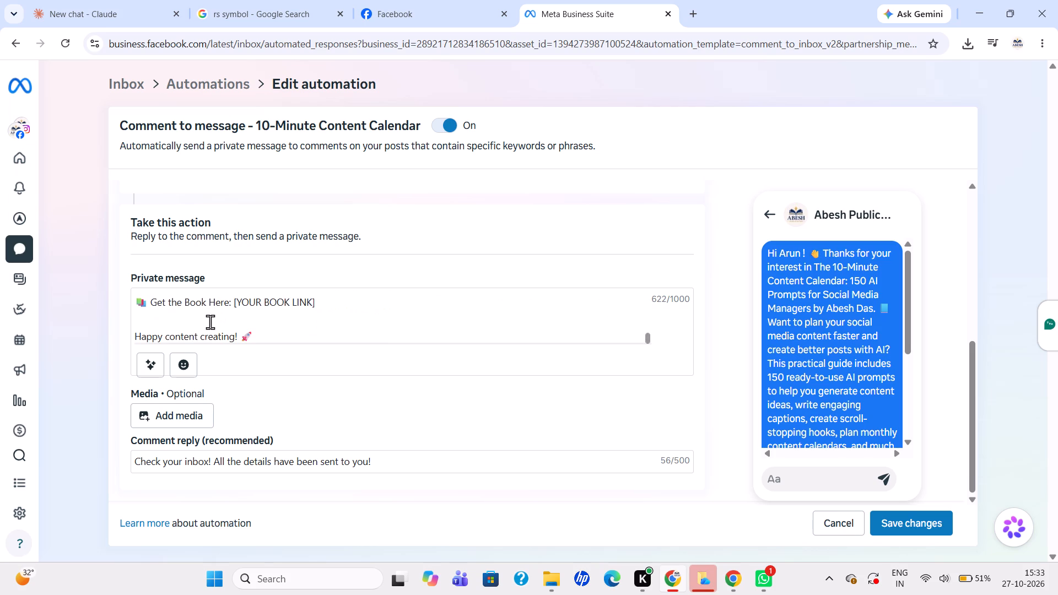
pyautogui.scroll(-1, 210, 322)
pyautogui.click(693, 7)
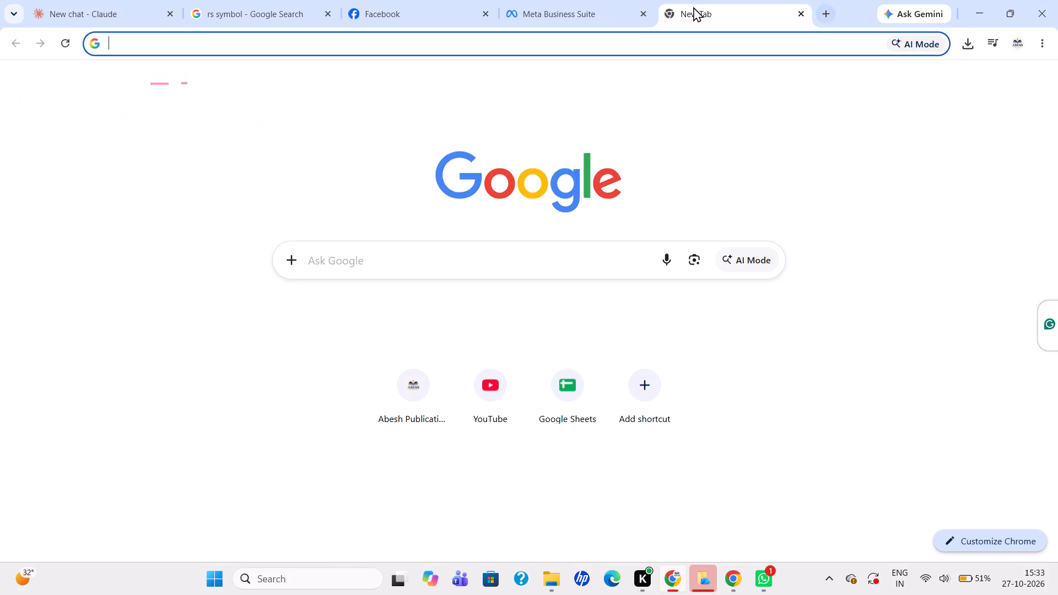
pyautogui.press('a')
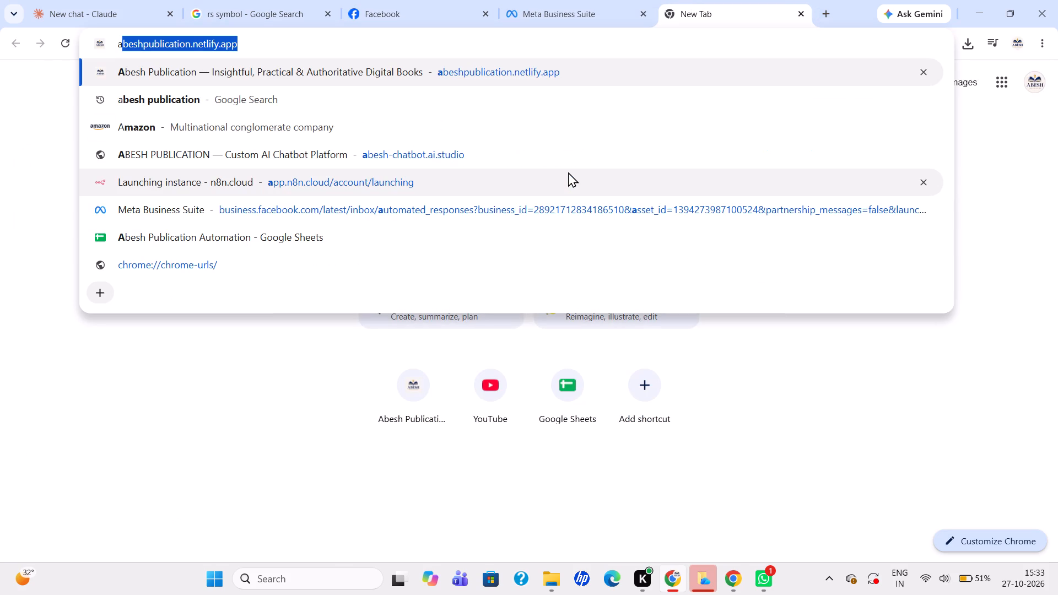
pyautogui.press('b')
pyautogui.press('Return')
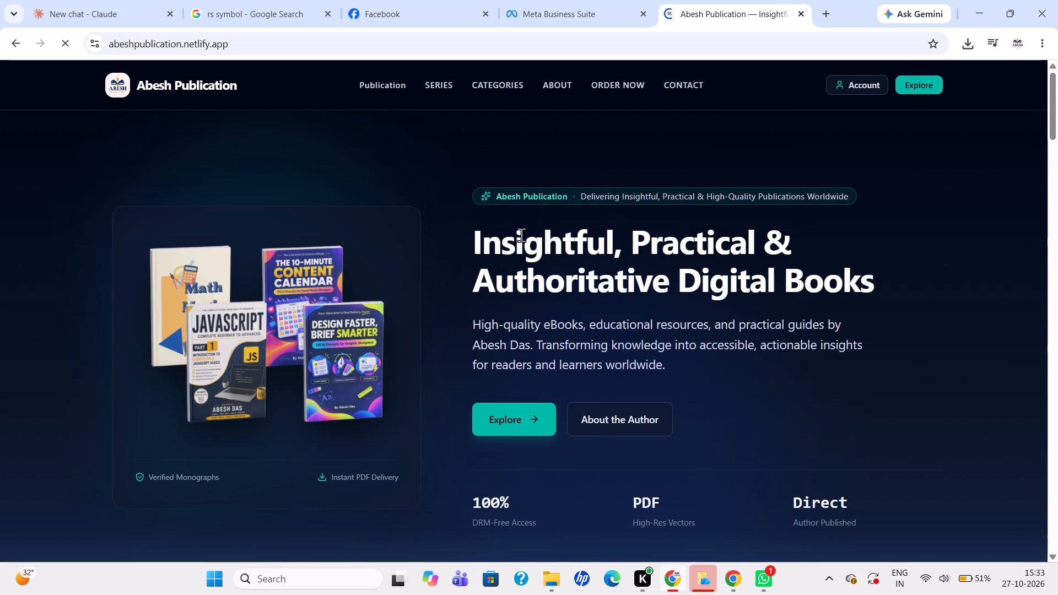
pyautogui.scroll(-10, 521, 235)
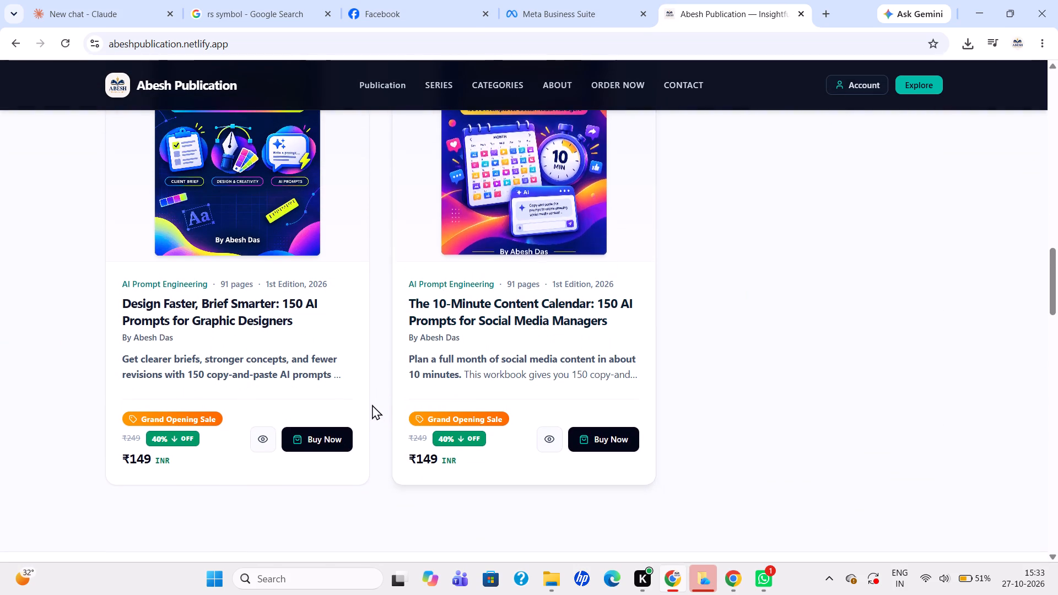
pyautogui.click(553, 439)
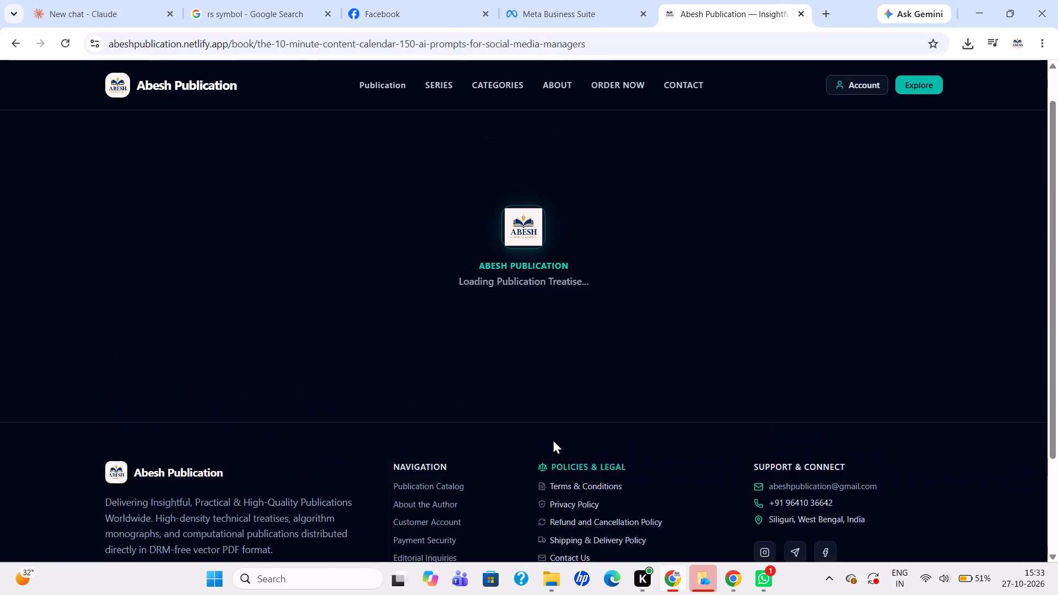
pyautogui.click(614, 47)
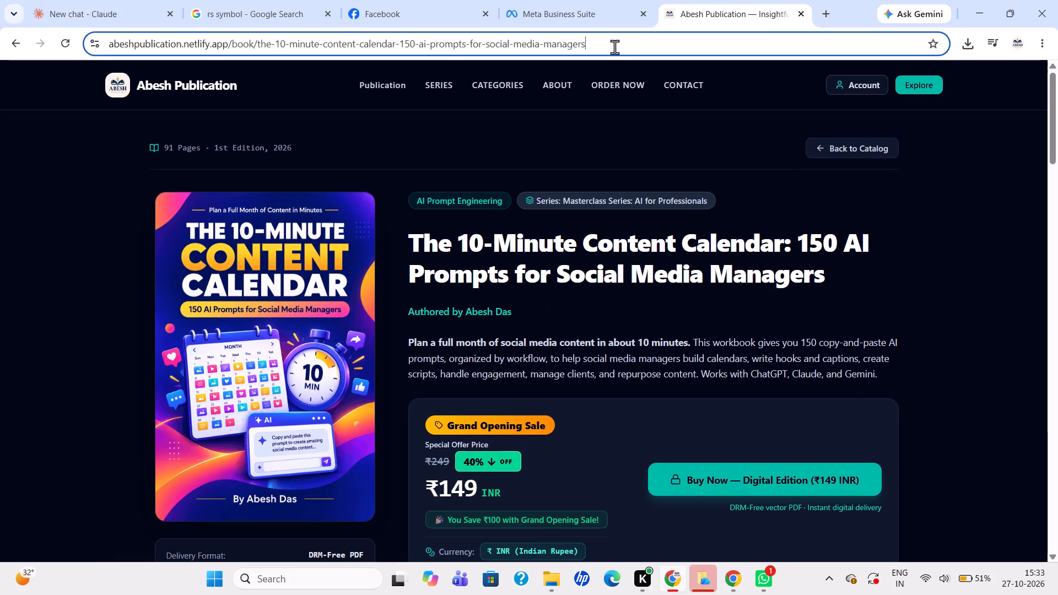
pyautogui.hotkey('ctrl', 'a')
pyautogui.hotkey('ctrl', 'c')
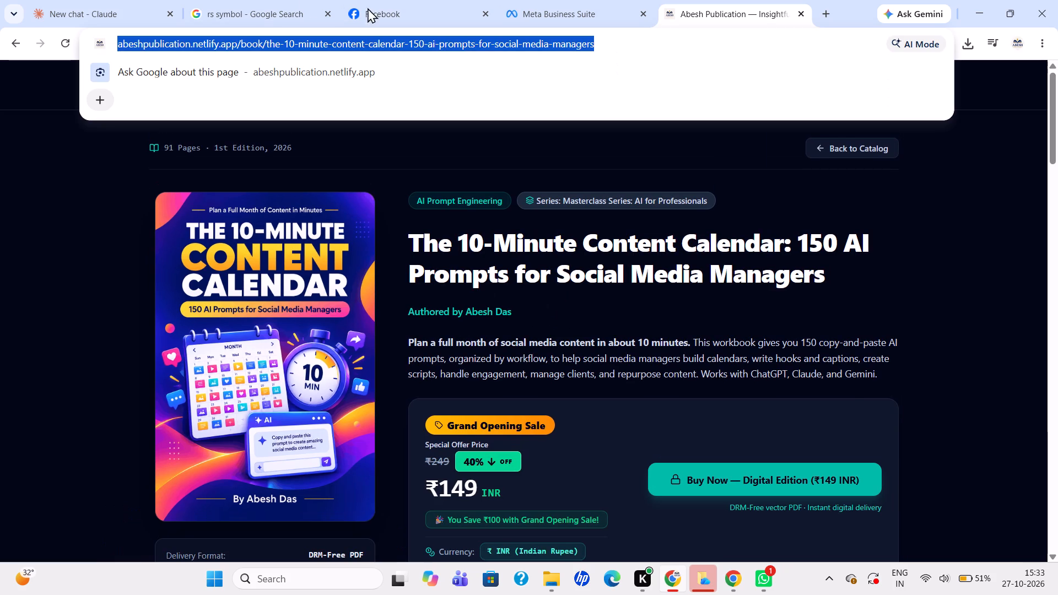
pyautogui.click(508, 0)
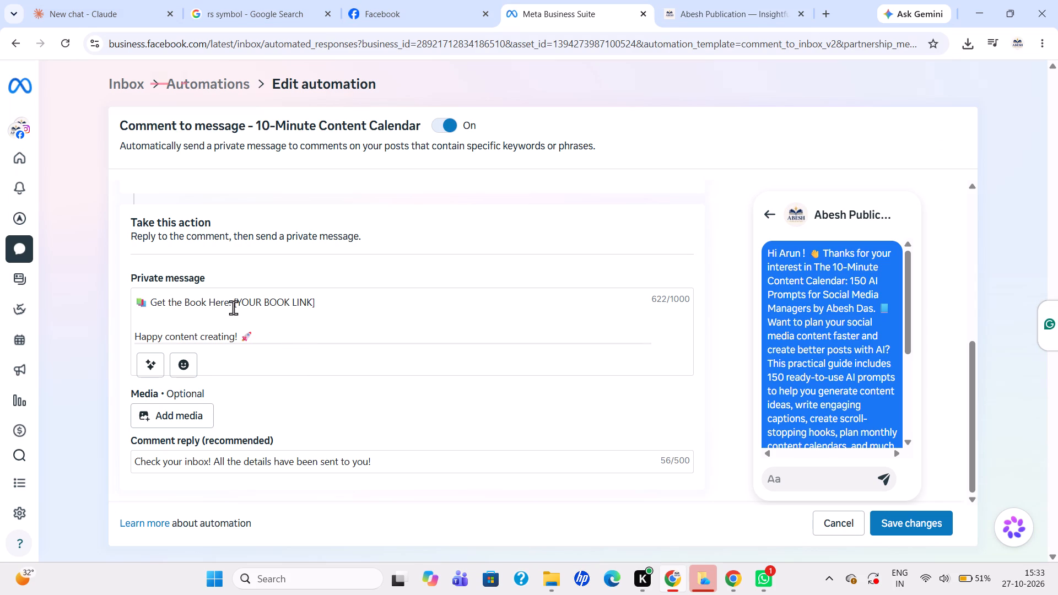
# Replace the YOUR BOOK LINK text inside the square brackets of the private message with the copied 10-Minute Content Calendar page link.
pyautogui.moveTo(237, 305); pyautogui.dragTo(315, 310)
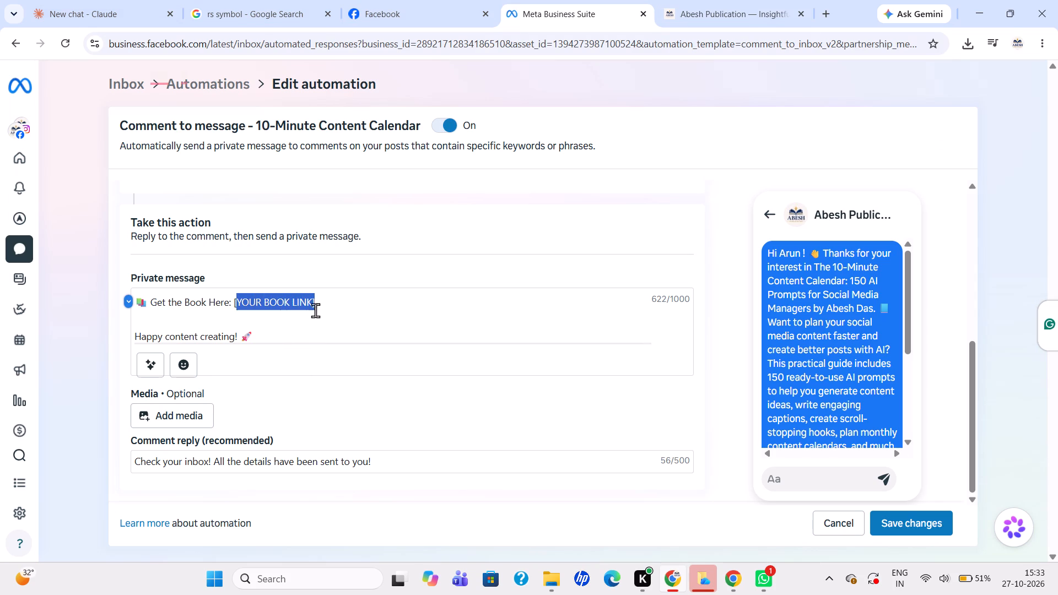
pyautogui.moveTo(315, 310); pyautogui.dragTo(310, 306)
pyautogui.moveTo(310, 306); pyautogui.dragTo(310, 306)
pyautogui.press('BackSpace')
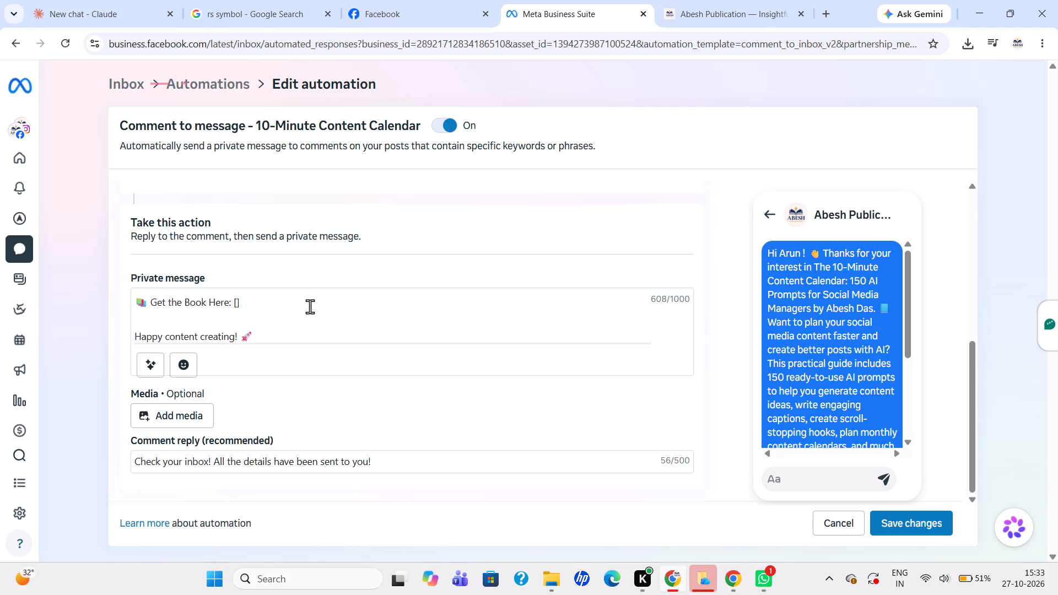
pyautogui.hotkey('ctrl', 'v')
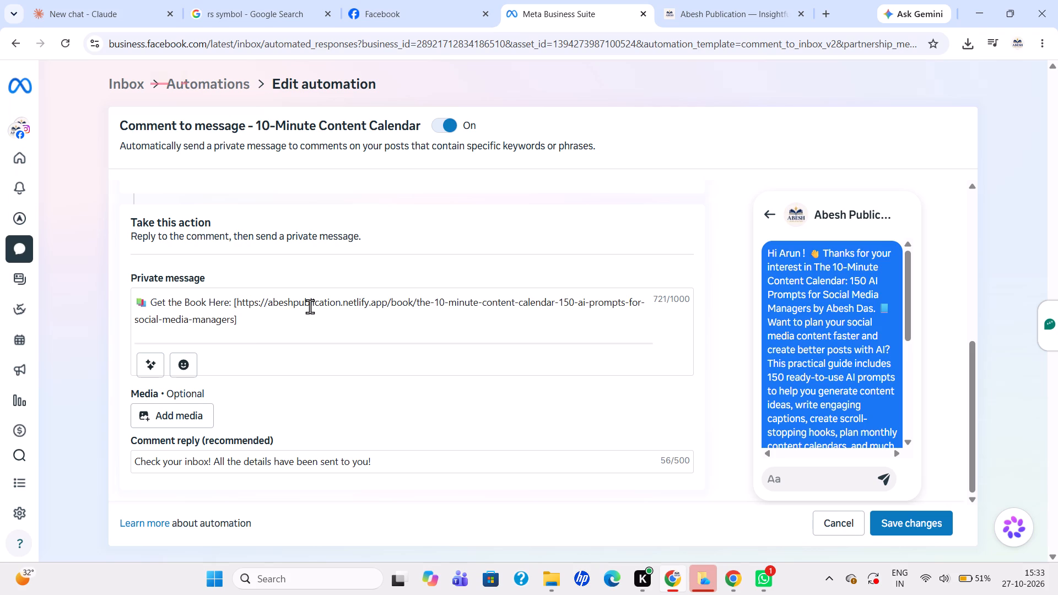
# Save the changes to the "Comment to message - 10-Minute Content Calendar" automation.
pyautogui.click(879, 510)
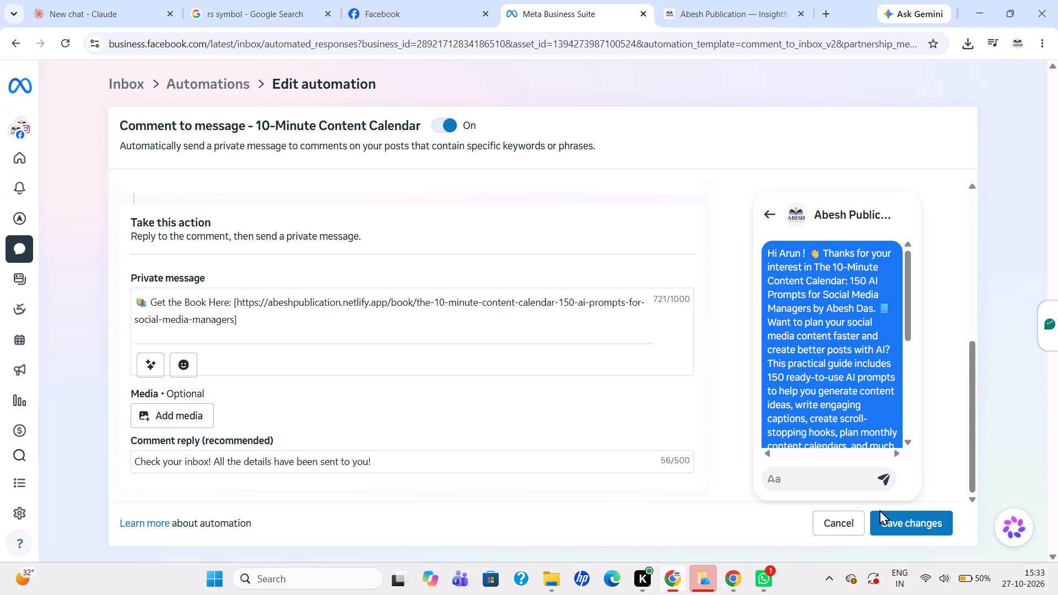
pyautogui.click(886, 517)
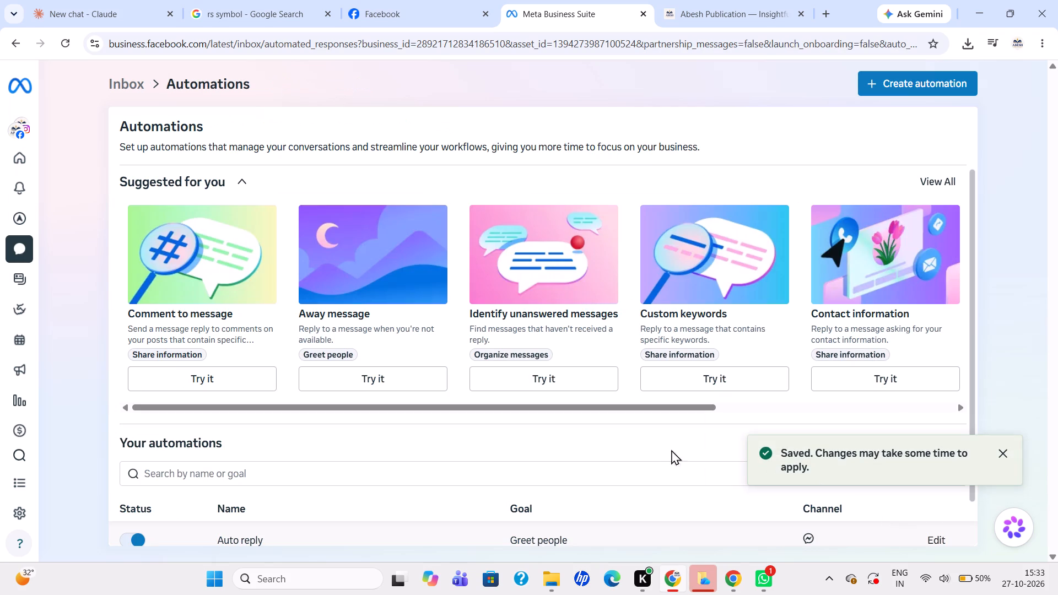
# Check the Your automations list for the 10-Minute Content Calendar automation, reloading the page to refresh the list.
pyautogui.scroll(-5, 668, 443)
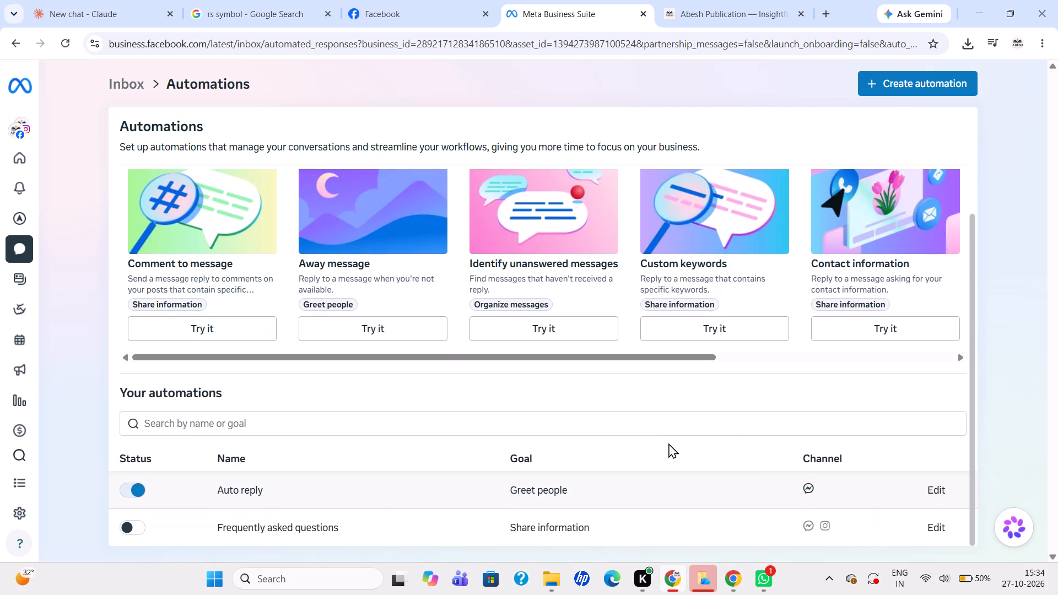
pyautogui.hscroll(1, 668, 443)
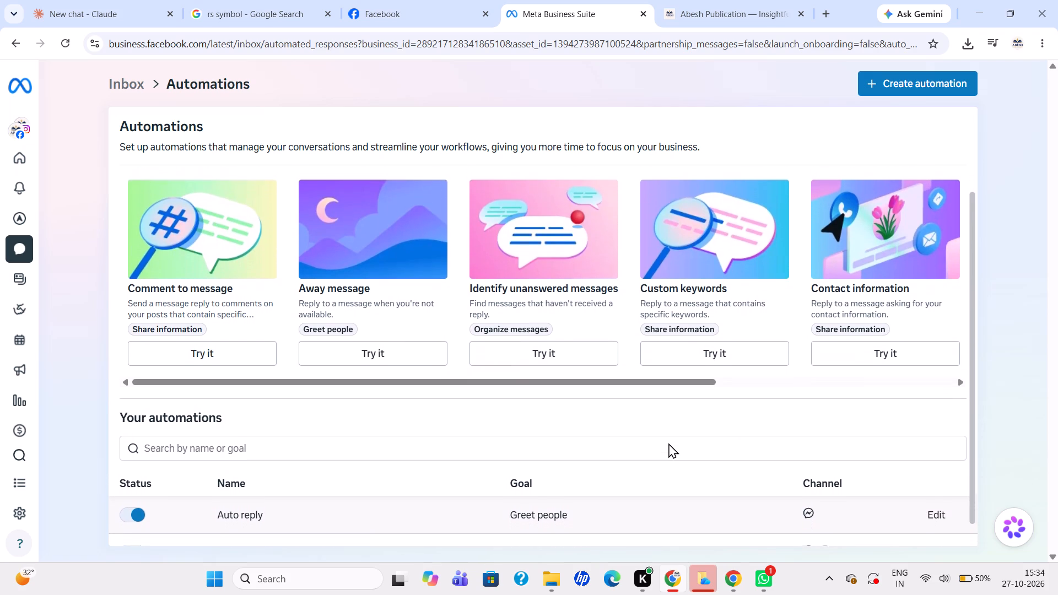
pyautogui.hscroll(1, 668, 443)
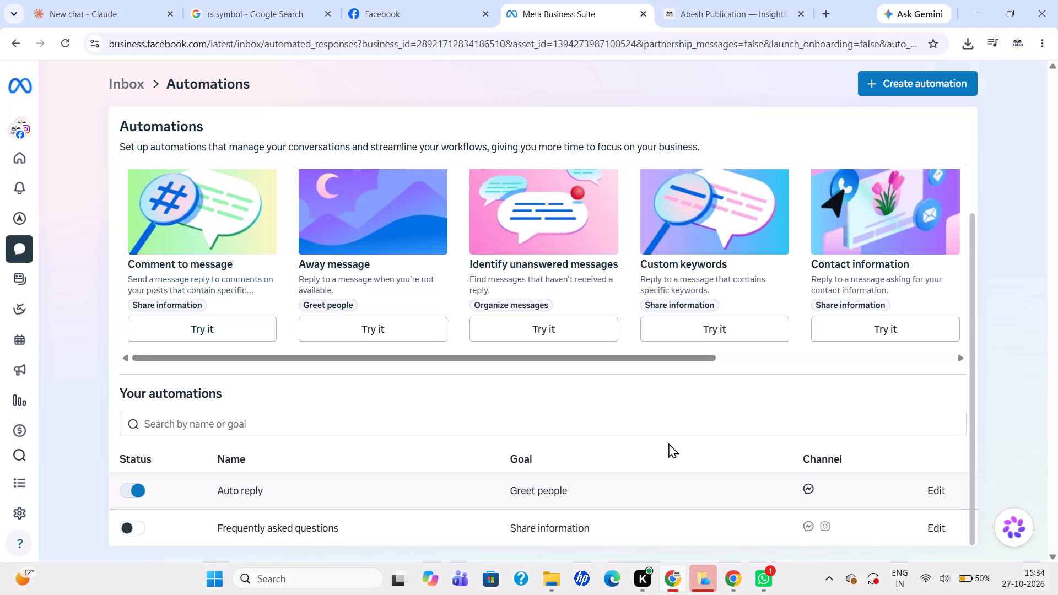
pyautogui.scroll(-4, 668, 443)
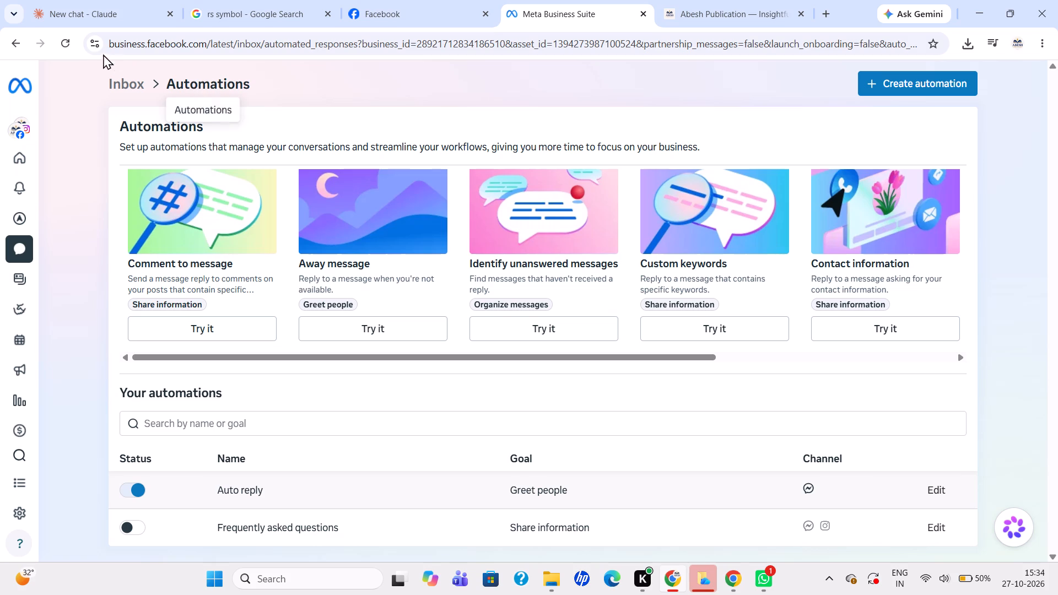
pyautogui.click(69, 45)
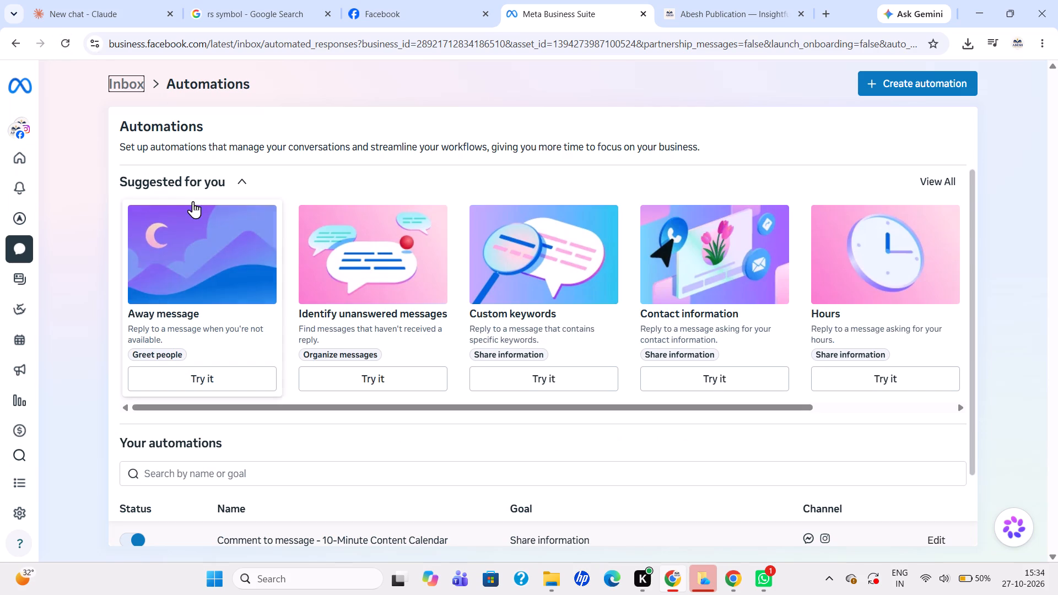
pyautogui.scroll(-6, 193, 201)
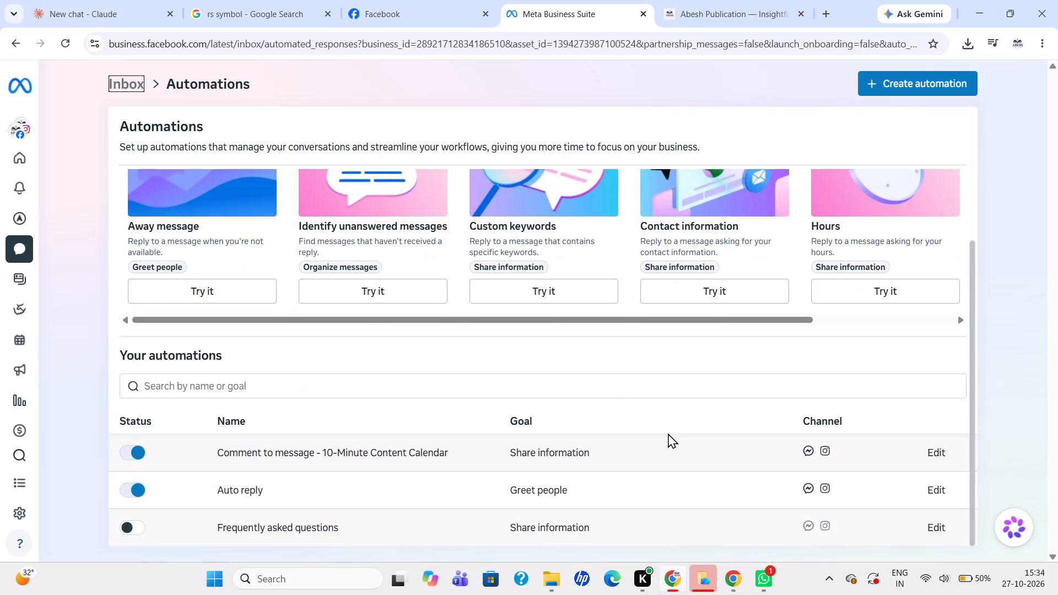